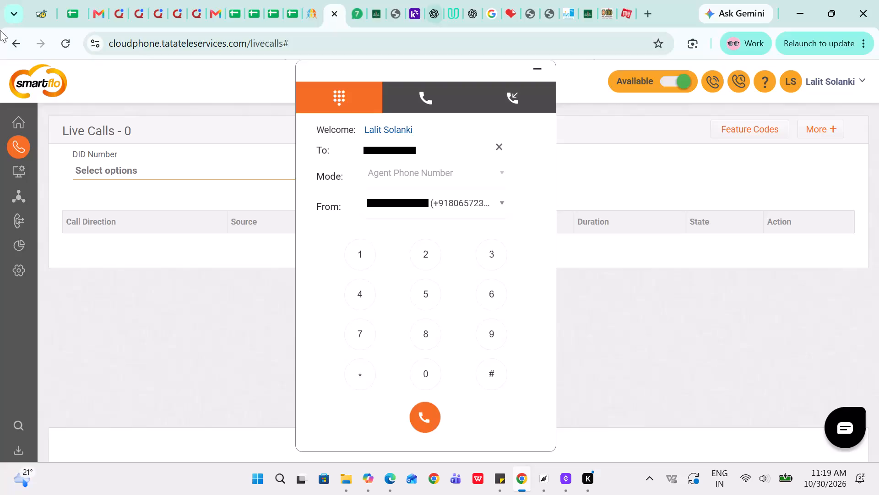
Switch to the All Complaints page and review the listed complaint's communication log.
{"action": "left_click", "coordinate": [316, 0]}
{"action": "left_click", "coordinate": [497, 143]}
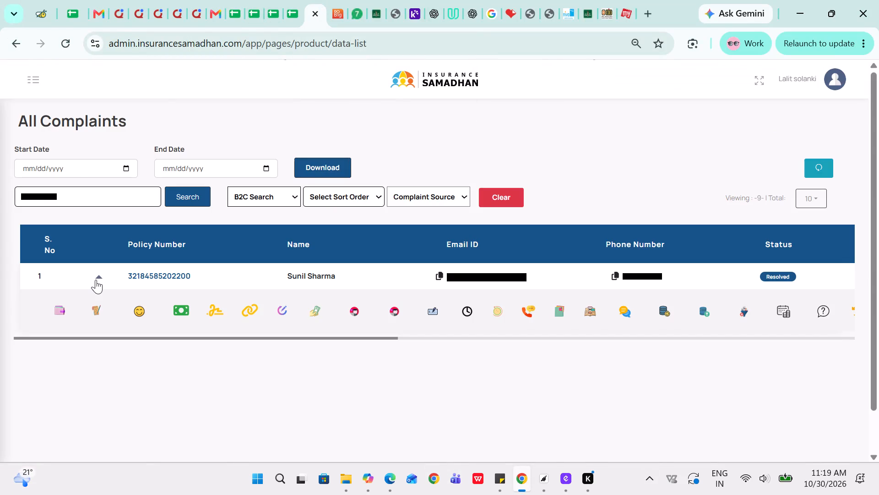
{"action": "left_click", "coordinate": [96, 280]}
{"action": "left_click", "coordinate": [449, 366]}
{"action": "left_click", "coordinate": [431, 358]}
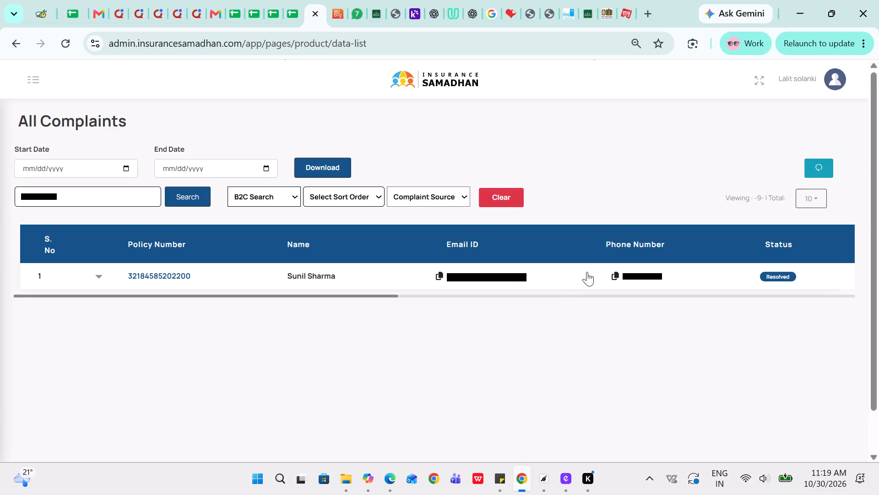
{"action": "left_click", "coordinate": [576, 373]}
{"action": "left_click", "coordinate": [594, 275]}
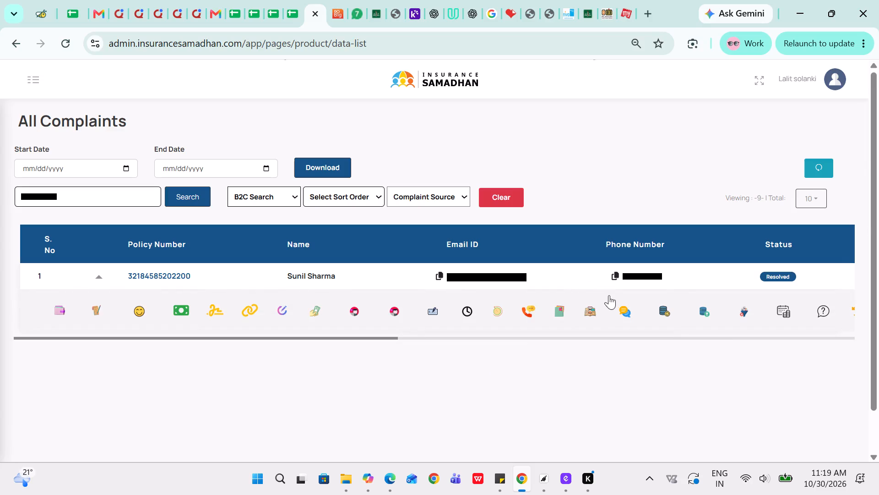
{"action": "left_click", "coordinate": [624, 314]}
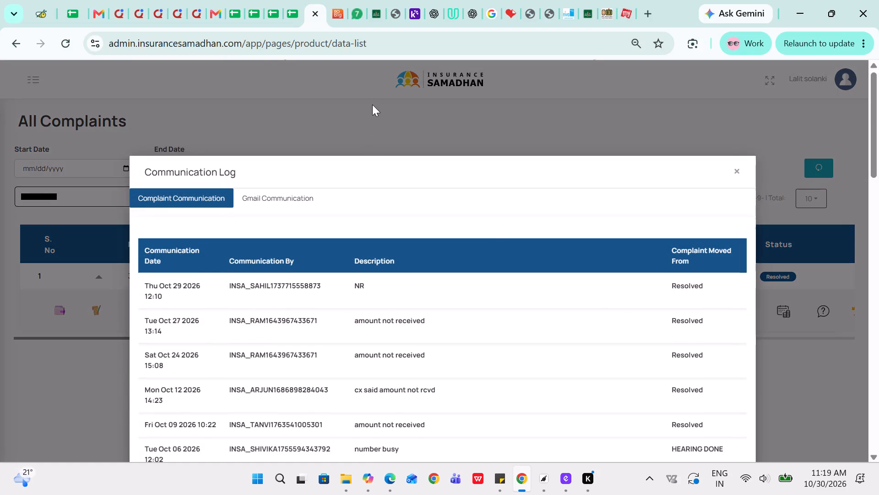
{"action": "left_click", "coordinate": [391, 110]}
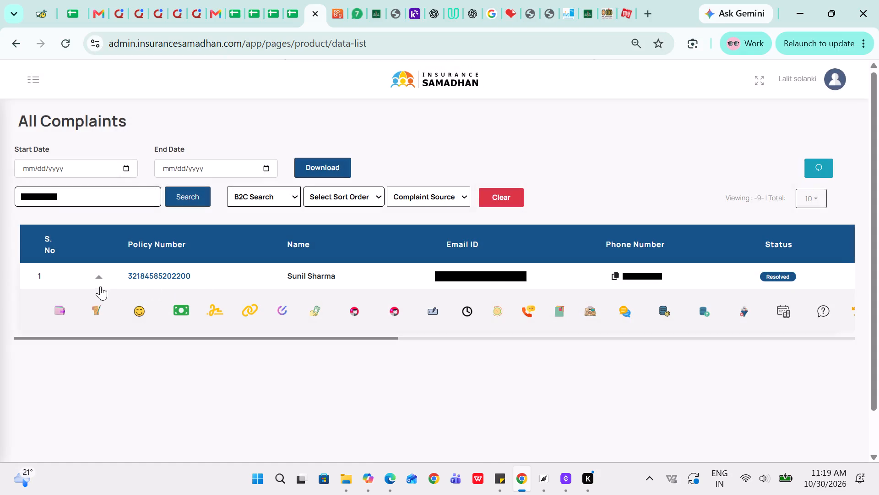
Reopen the listed complaint's communication log, check its latest entries, and close it.
{"action": "left_click", "coordinate": [101, 280]}
{"action": "left_click", "coordinate": [396, 371]}
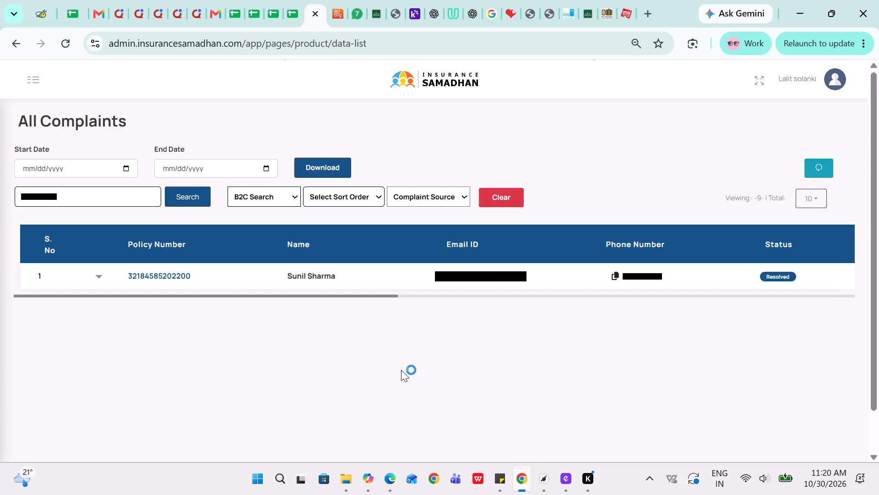
{"action": "left_click", "coordinate": [539, 379]}
{"action": "left_click", "coordinate": [570, 272]}
{"action": "left_click", "coordinate": [629, 312]}
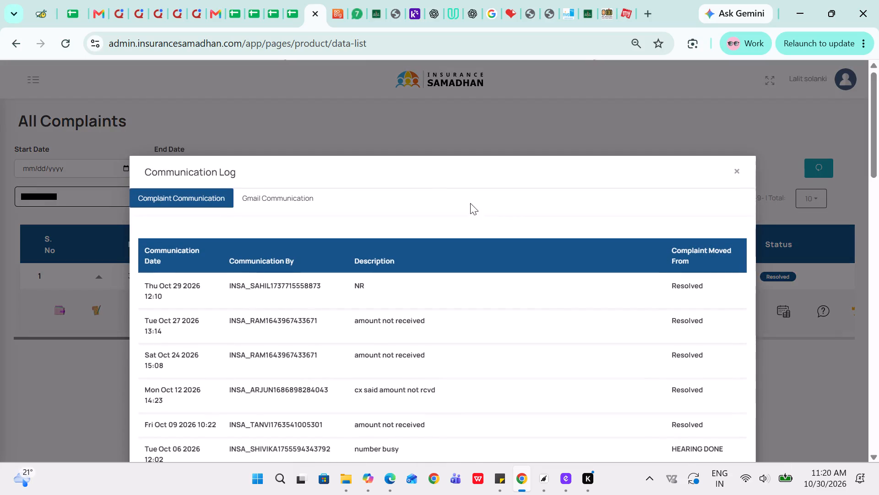
{"action": "left_click", "coordinate": [317, 112]}
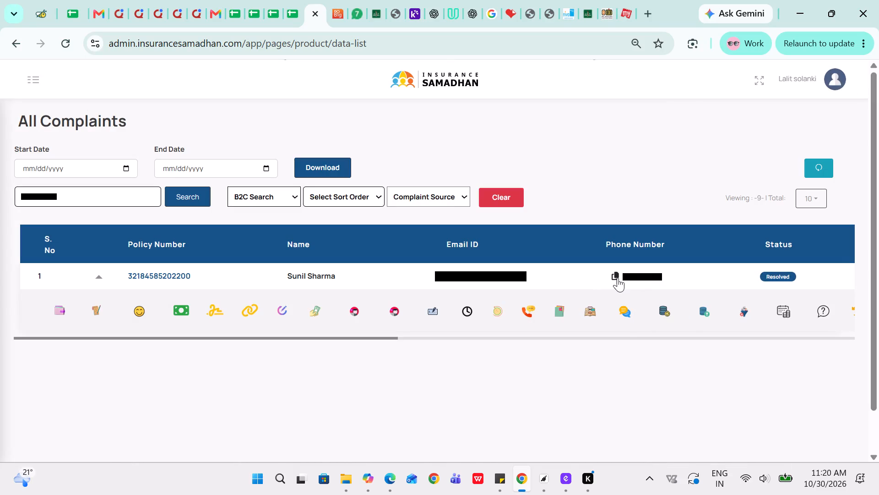
Copy the complainant's phone number from the complaint record into the Smartflo dialer's To field.
{"action": "left_click", "coordinate": [618, 278]}
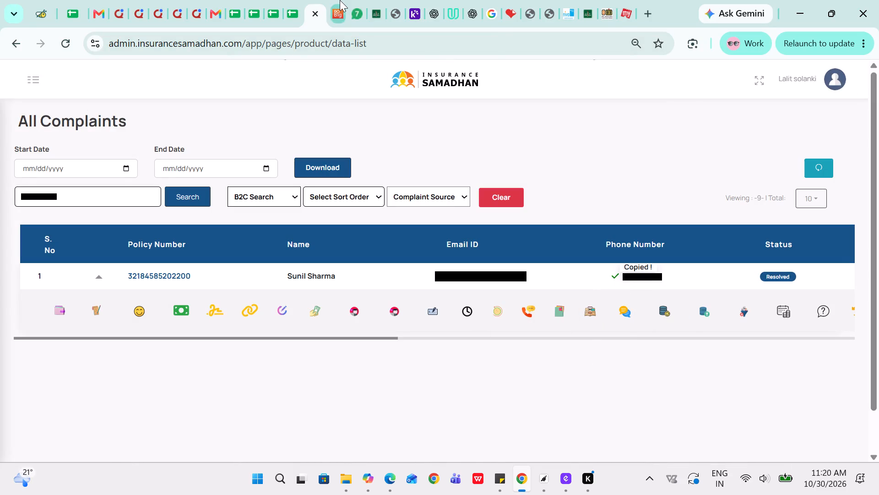
{"action": "left_click", "coordinate": [337, 0]}
{"action": "double_click", "coordinate": [397, 154]}
{"action": "key", "text": "ctrl+v"}
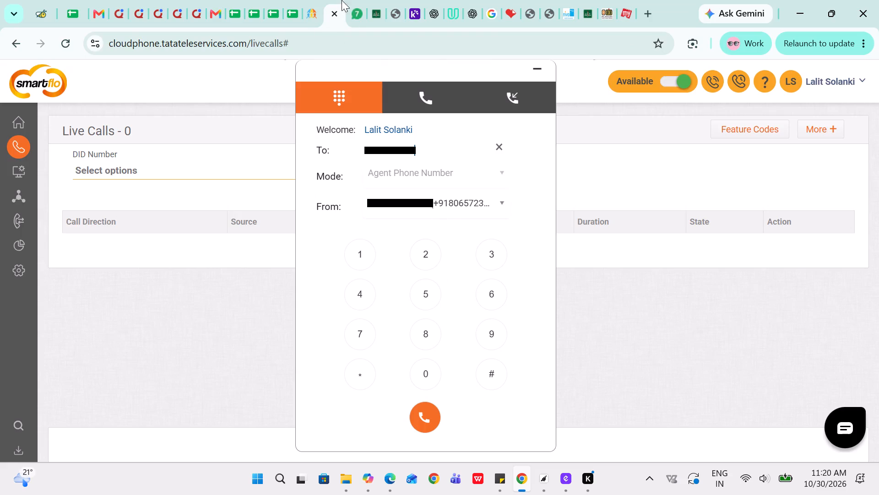
Check the complaint's insurance company in its record, and place the call to the complainant from the Smartflo dialer.
{"action": "left_click", "coordinate": [312, 0]}
{"action": "scroll", "coordinate": [608, 282], "scroll_direction": "left", "scroll_amount": 2}
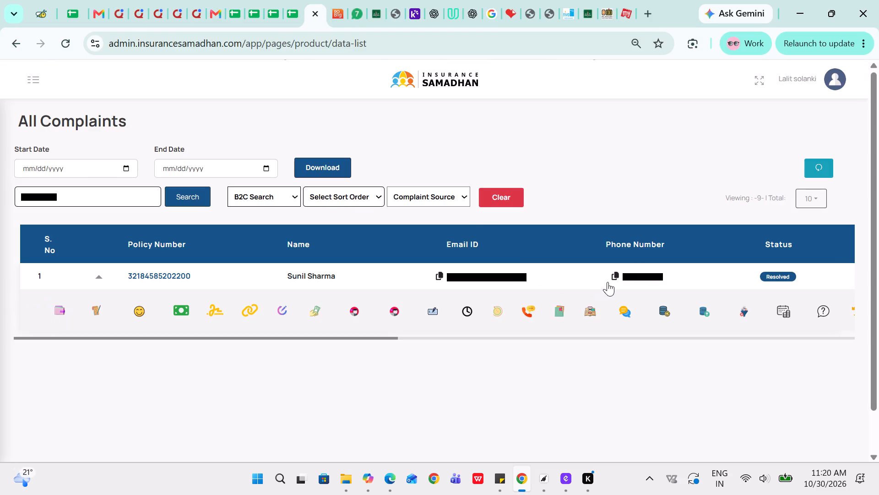
{"action": "scroll", "coordinate": [608, 282], "scroll_direction": "left", "scroll_amount": 6}
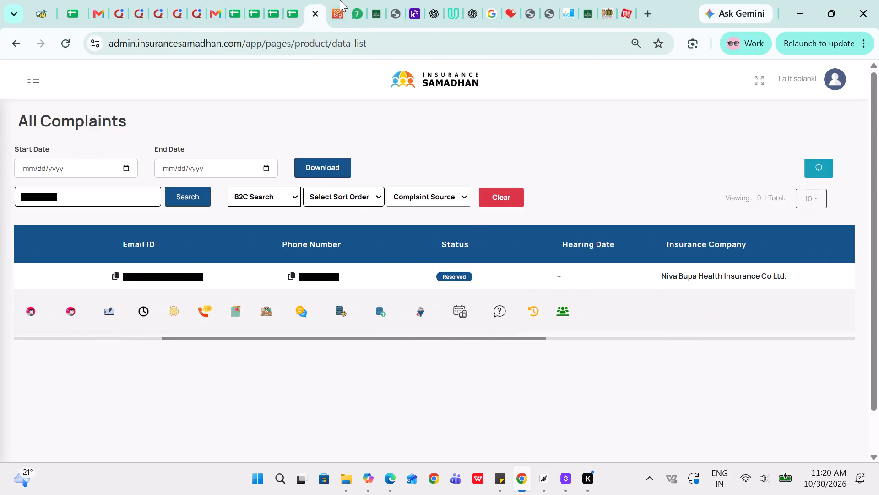
{"action": "left_click", "coordinate": [340, 0]}
{"action": "left_click", "coordinate": [427, 414]}
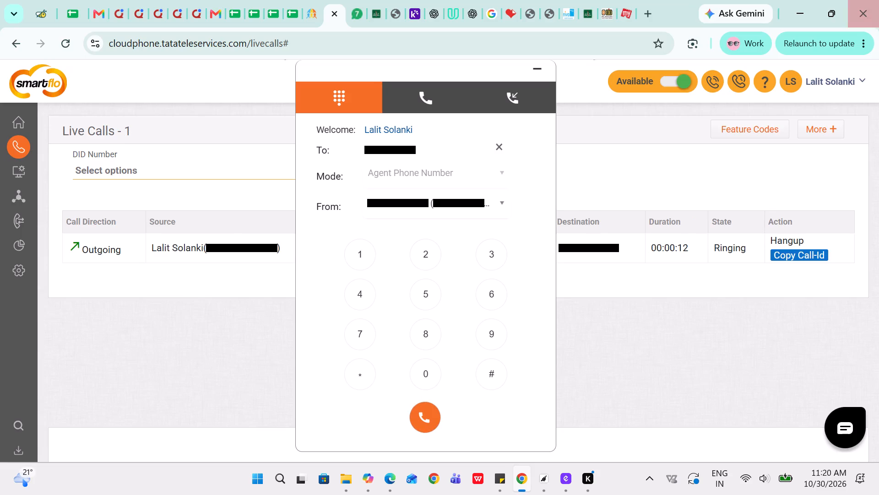
Return to the All Complaints page and review the complaint's communication log again.
{"action": "left_click", "coordinate": [304, 0]}
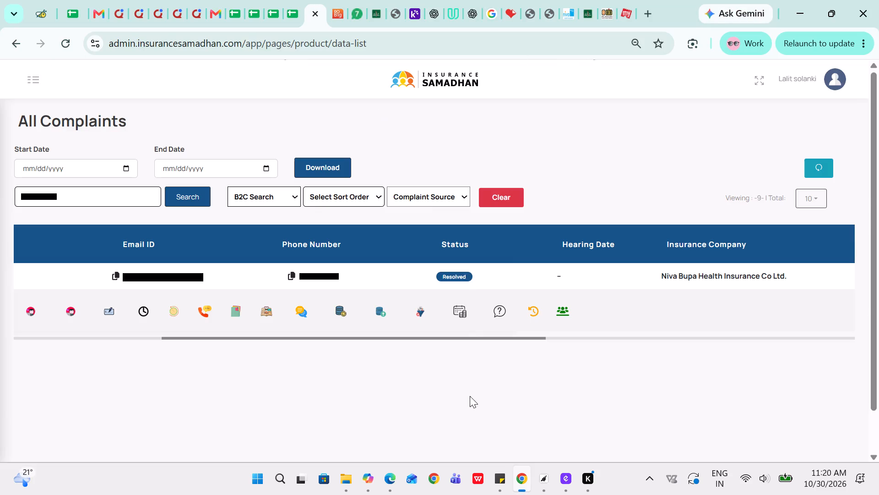
{"action": "left_click", "coordinate": [470, 397]}
{"action": "scroll", "coordinate": [152, 302], "scroll_direction": "right", "scroll_amount": 4}
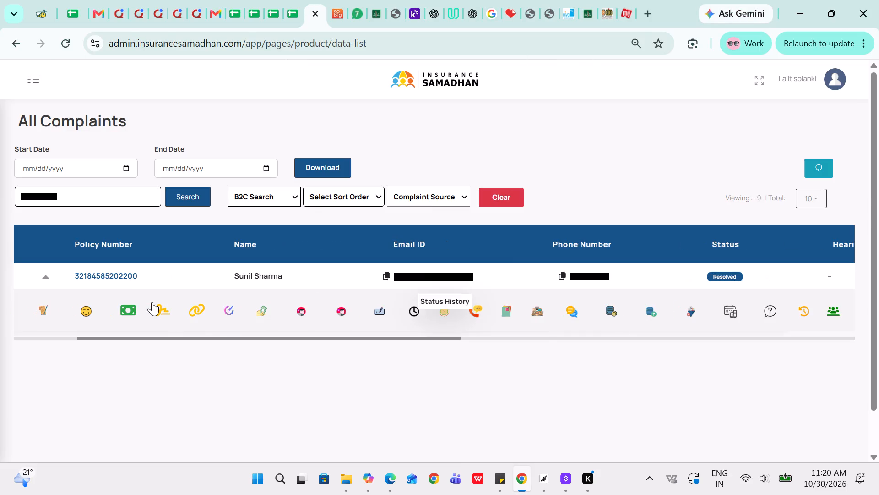
{"action": "left_click", "coordinate": [100, 283]}
{"action": "left_click", "coordinate": [258, 375]}
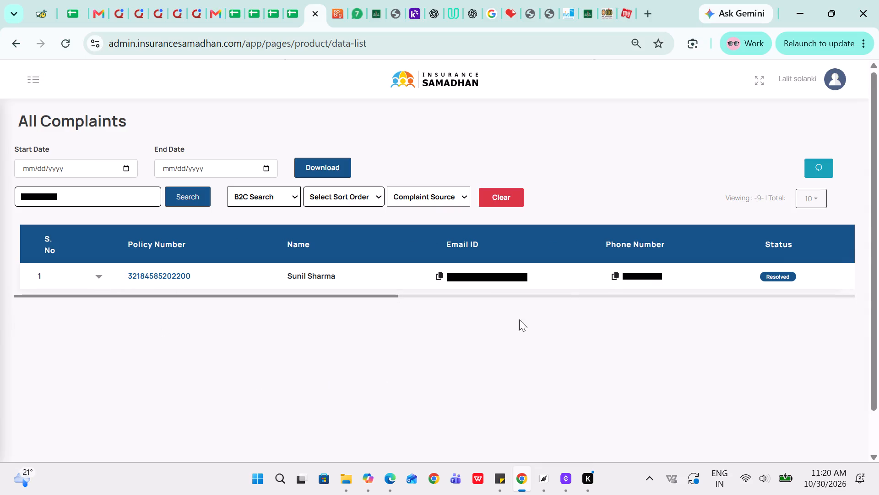
{"action": "left_click", "coordinate": [601, 277]}
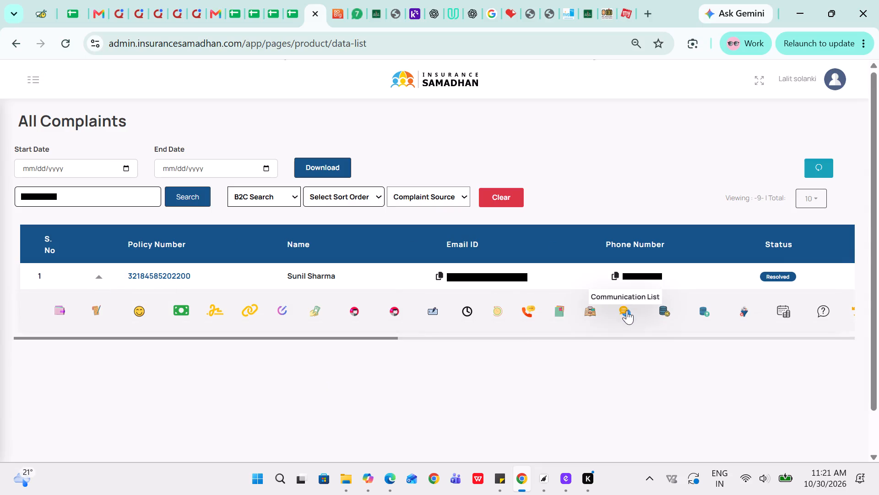
{"action": "left_click", "coordinate": [629, 311]}
{"action": "left_click", "coordinate": [500, 119]}
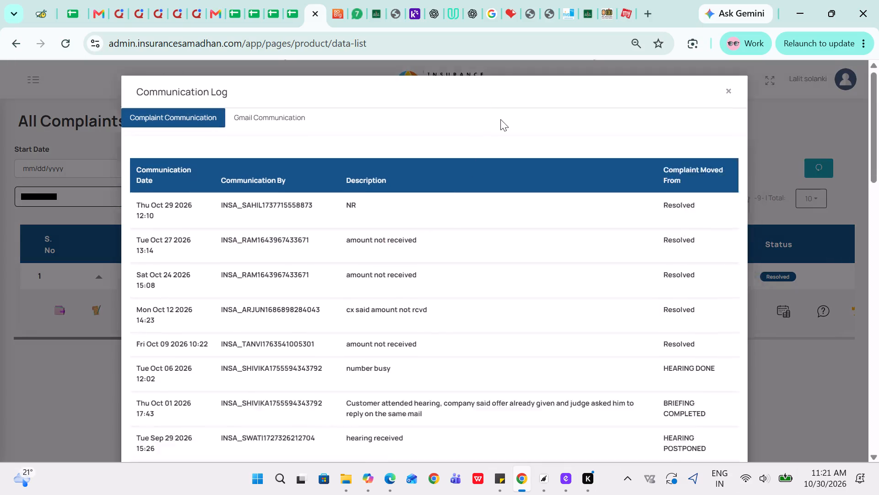
Open the complaint's details and examine the resolved amount, resolved marked date and resolution date in the Resolution section.
{"action": "left_click", "coordinate": [172, 275]}
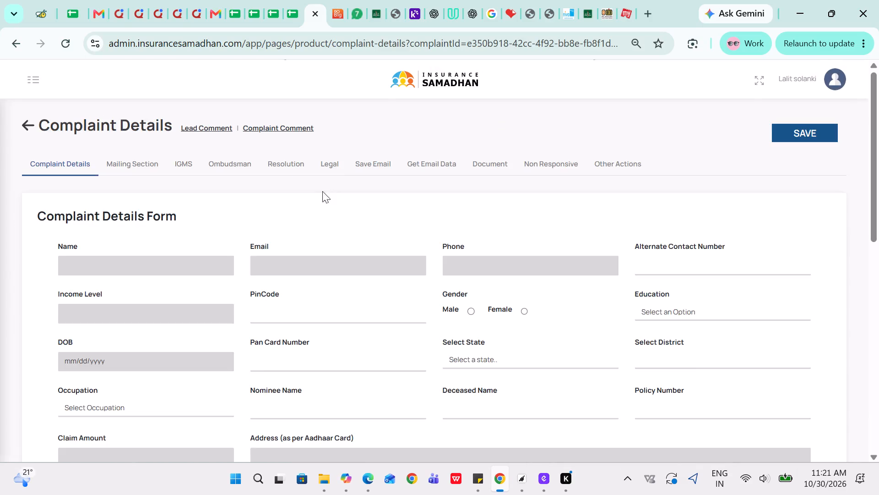
{"action": "left_click", "coordinate": [283, 158]}
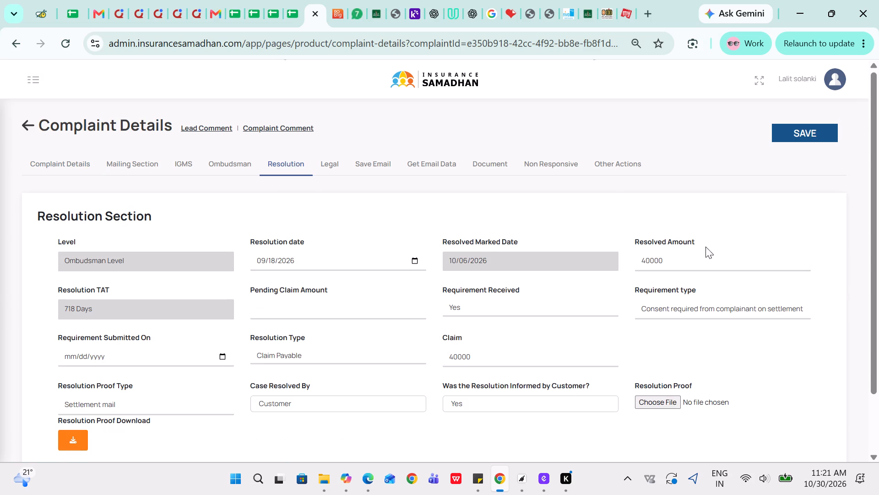
{"action": "left_click_drag", "start_coordinate": [720, 239], "coordinate": [591, 238]}
{"action": "left_click_drag", "start_coordinate": [533, 239], "coordinate": [440, 238]}
{"action": "left_click", "coordinate": [441, 223]}
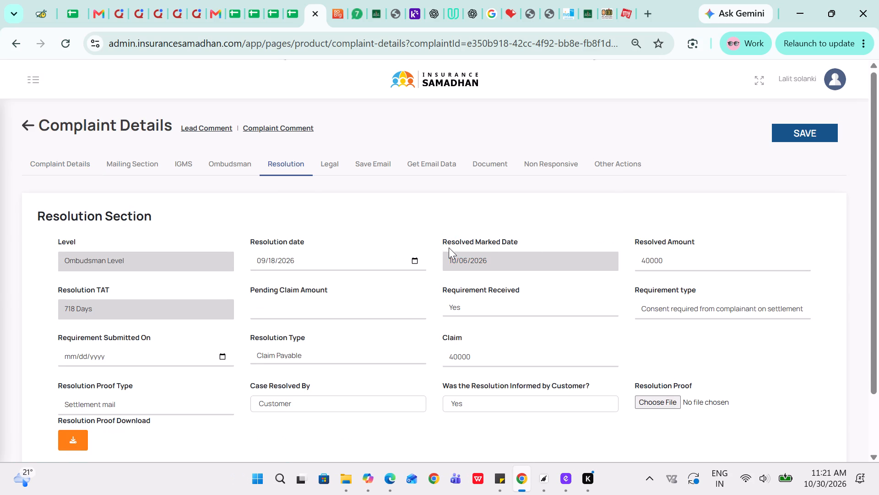
{"action": "left_click_drag", "start_coordinate": [439, 243], "coordinate": [550, 249]}
{"action": "left_click", "coordinate": [572, 246]}
{"action": "left_click_drag", "start_coordinate": [533, 238], "coordinate": [405, 239]}
{"action": "left_click", "coordinate": [442, 215]}
{"action": "left_click_drag", "start_coordinate": [316, 237], "coordinate": [225, 240]}
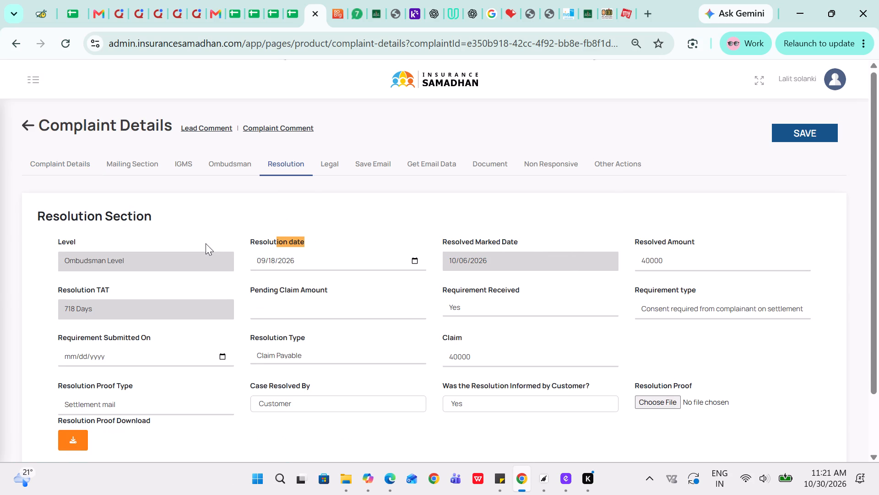
{"action": "left_click_drag", "start_coordinate": [168, 222], "coordinate": [3, 221]}
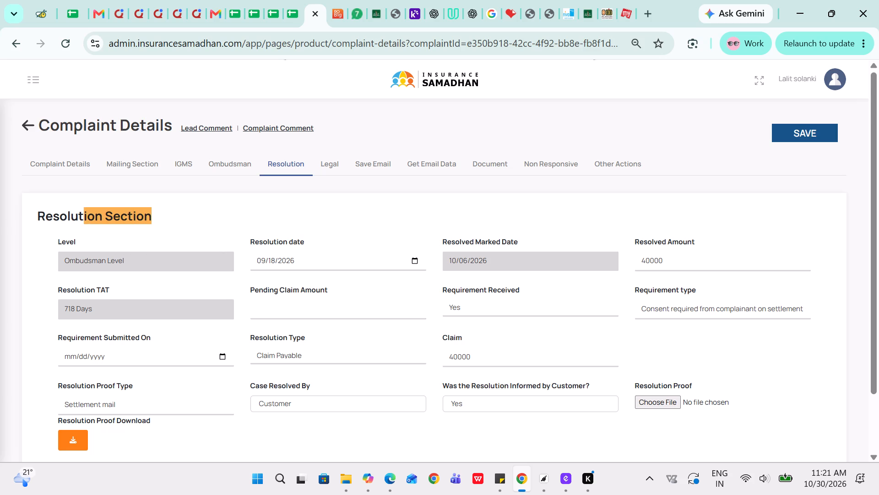
{"action": "left_click", "coordinate": [150, 219]}
Go over the Resolution section again, rechecking the resolution date, resolved marked date and resolved amount.
{"action": "left_click_drag", "start_coordinate": [29, 216], "coordinate": [152, 219]}
{"action": "left_click", "coordinate": [194, 220]}
{"action": "left_click_drag", "start_coordinate": [248, 239], "coordinate": [309, 240]}
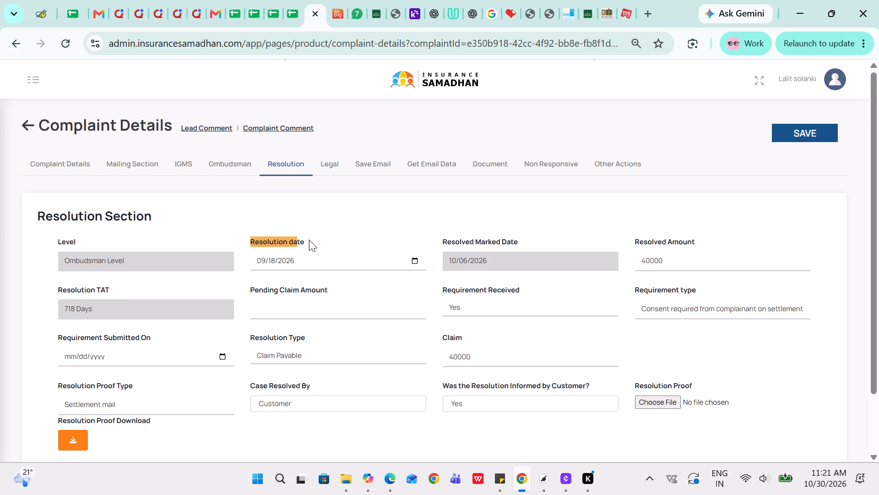
{"action": "left_click_drag", "start_coordinate": [309, 240], "coordinate": [323, 240]}
{"action": "left_click", "coordinate": [383, 248]}
{"action": "left_click_drag", "start_coordinate": [436, 240], "coordinate": [569, 240]}
{"action": "left_click", "coordinate": [590, 240]}
{"action": "left_click_drag", "start_coordinate": [648, 241], "coordinate": [710, 242]}
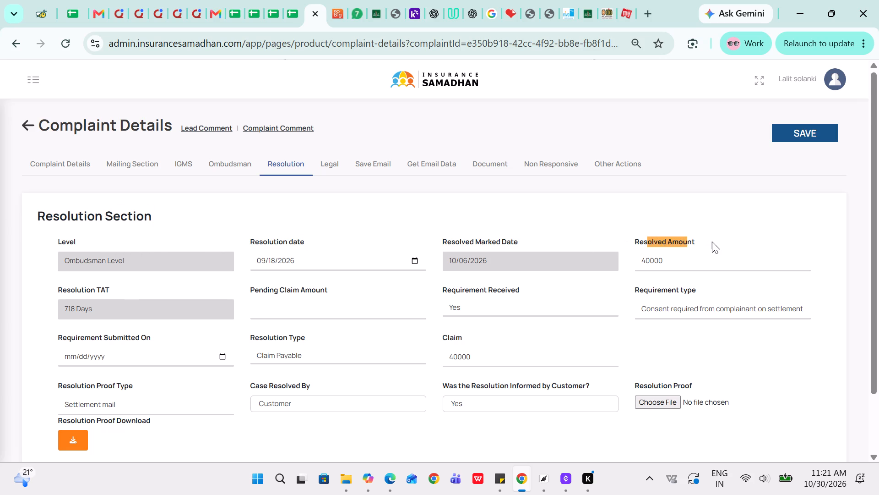
{"action": "left_click", "coordinate": [712, 242]}
{"action": "left_click_drag", "start_coordinate": [714, 245], "coordinate": [619, 245]}
{"action": "left_click", "coordinate": [591, 244]}
{"action": "left_click_drag", "start_coordinate": [548, 242], "coordinate": [412, 239]}
{"action": "left_click", "coordinate": [458, 222]}
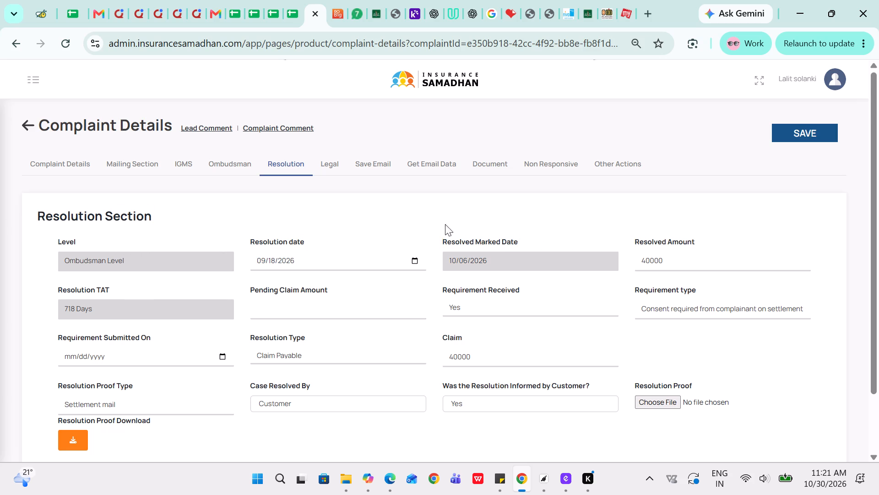
{"action": "left_click_drag", "start_coordinate": [329, 239], "coordinate": [194, 239]}
{"action": "left_click", "coordinate": [190, 236]}
{"action": "left_click_drag", "start_coordinate": [166, 219], "coordinate": [88, 218]}
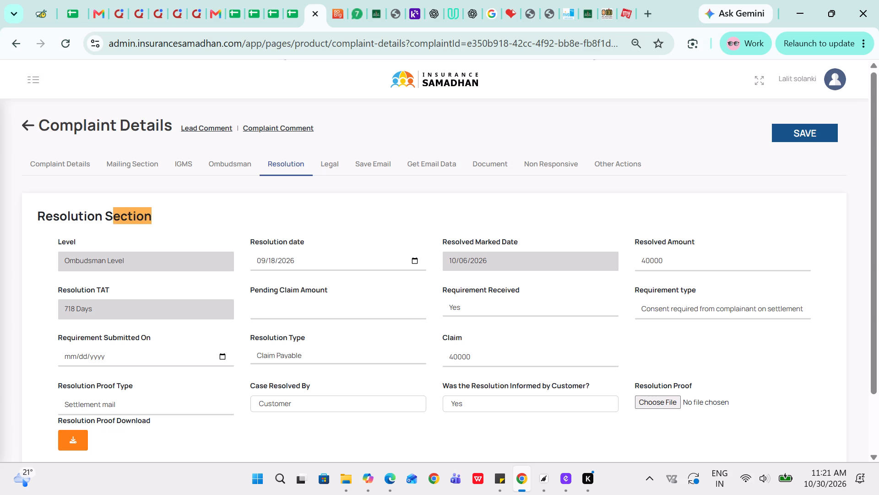
{"action": "left_click_drag", "start_coordinate": [88, 218], "coordinate": [69, 218]}
{"action": "left_click", "coordinate": [224, 217]}
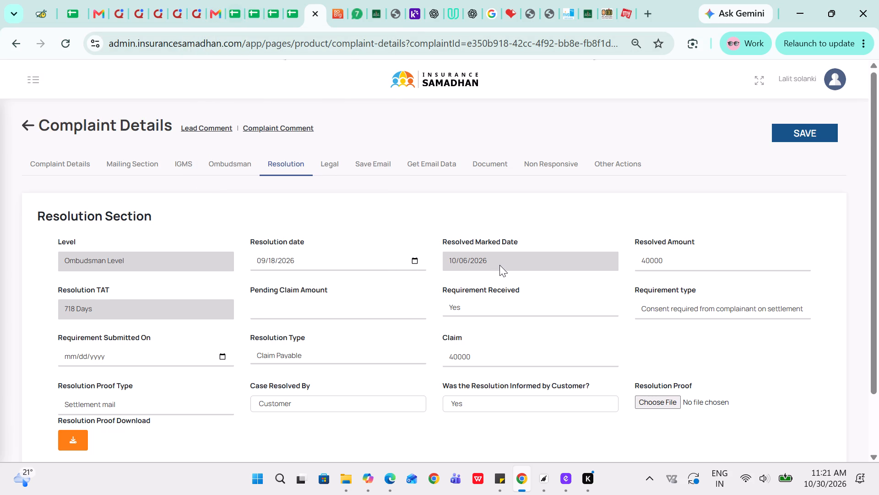
Open the complaint comments from the complaint details, read the communication entries, and close the log.
{"action": "left_click", "coordinate": [288, 129]}
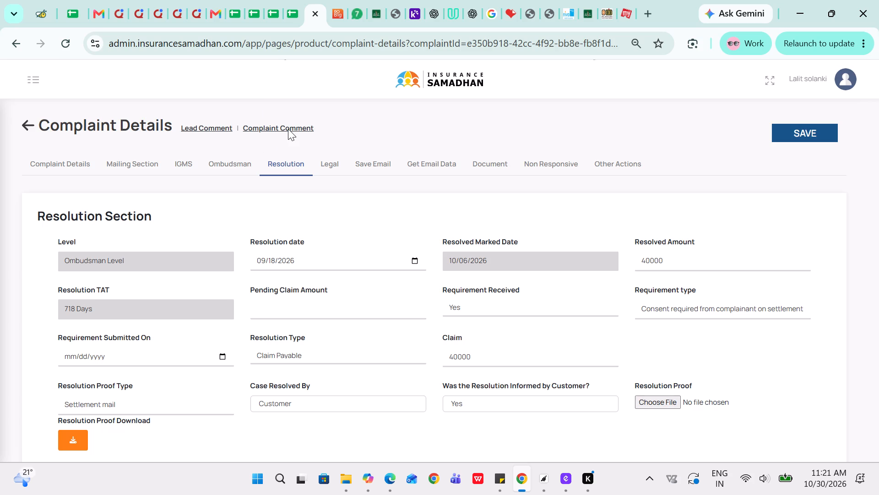
{"action": "left_click", "coordinate": [368, 110]}
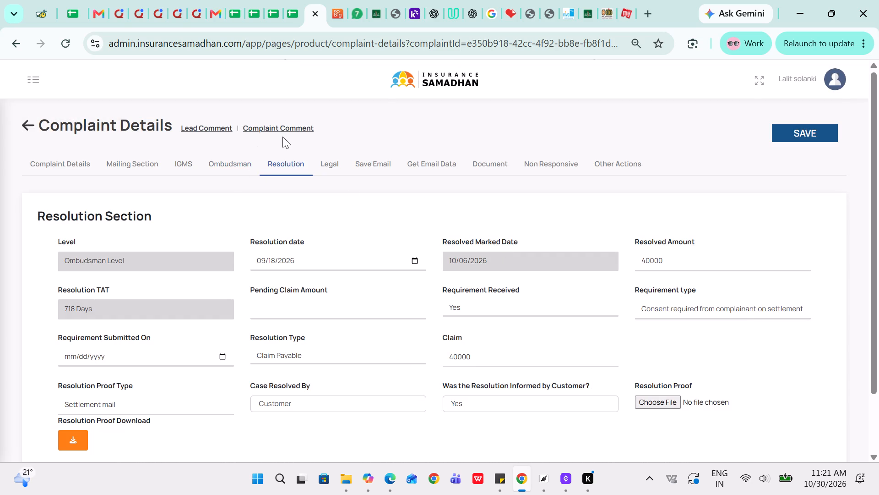
{"action": "left_click", "coordinate": [293, 127]}
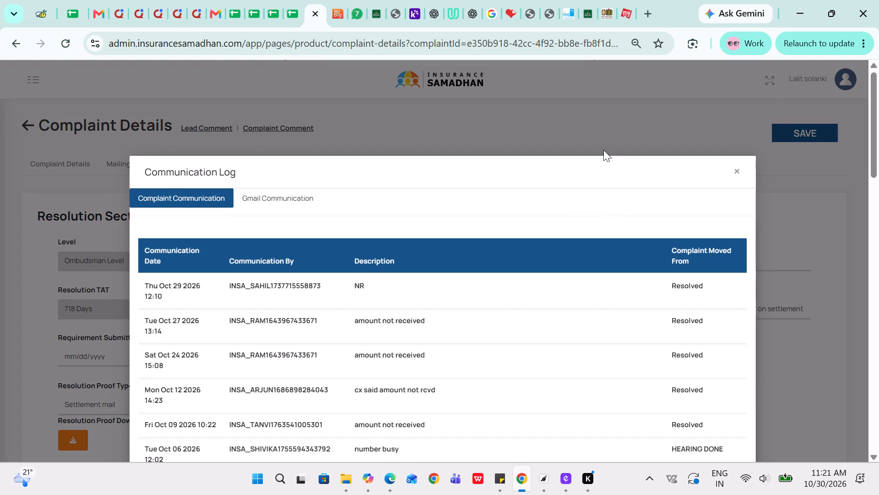
{"action": "left_click", "coordinate": [607, 138]}
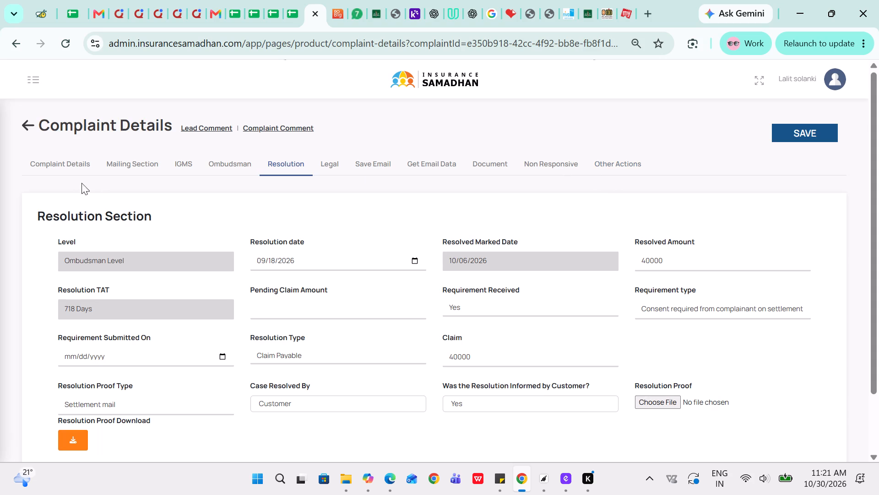
Open the complaint's Ombudsman section and review its complaint form, courier and Form 6A details.
{"action": "left_click", "coordinate": [237, 167]}
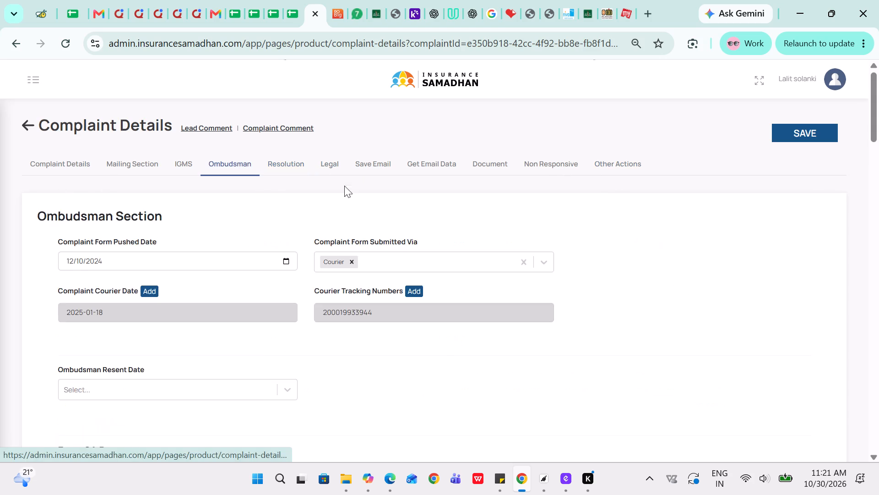
{"action": "scroll", "coordinate": [351, 192], "scroll_direction": "down", "scroll_amount": 7}
{"action": "scroll", "coordinate": [488, 255], "scroll_direction": "up", "scroll_amount": 9}
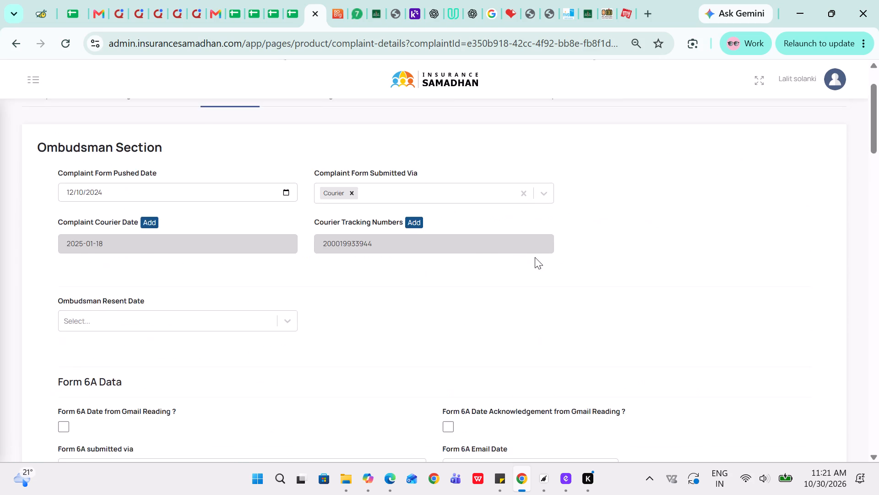
{"action": "scroll", "coordinate": [535, 257], "scroll_direction": "up", "scroll_amount": 3}
In the complaint's Other Actions, set the type for generating a reminder mail to Single.
{"action": "left_click", "coordinate": [609, 164]}
{"action": "scroll", "coordinate": [274, 251], "scroll_direction": "down", "scroll_amount": 5}
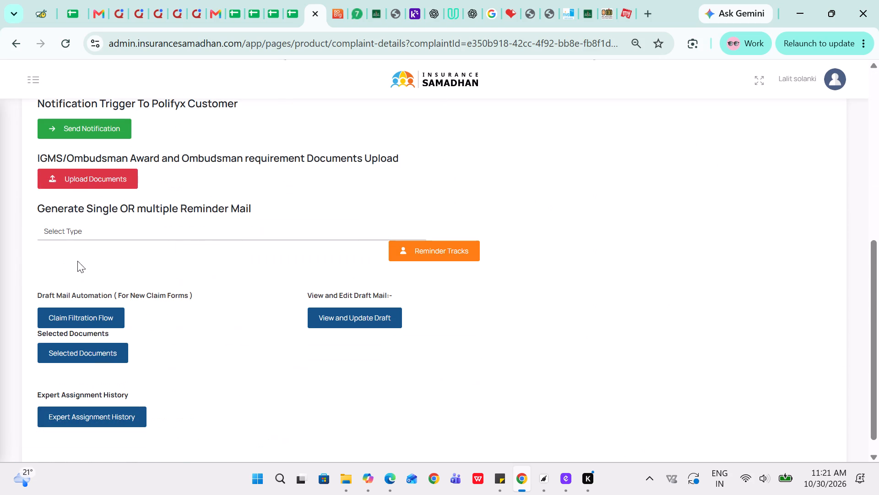
{"action": "left_click", "coordinate": [72, 221]}
{"action": "left_click", "coordinate": [92, 258]}
Open the Reward date and type Reminder mail draft, read through it and close it without sending.
{"action": "scroll", "coordinate": [537, 363], "scroll_direction": "down", "scroll_amount": 3}
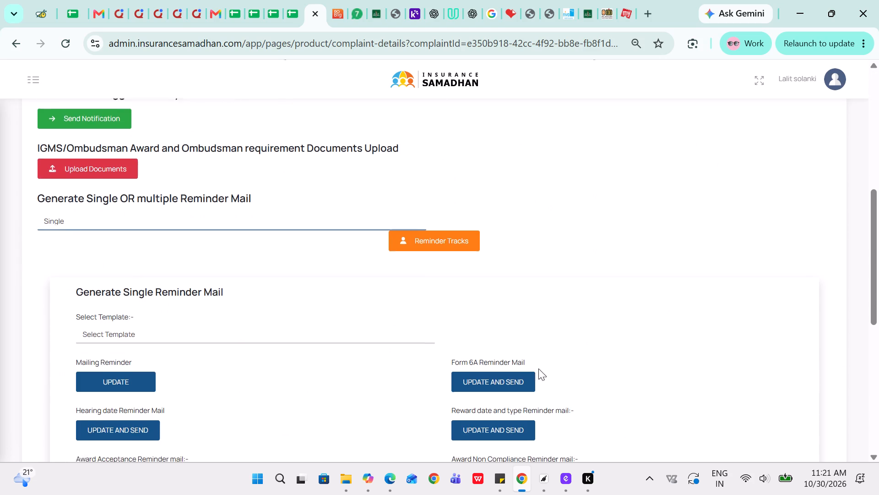
{"action": "scroll", "coordinate": [538, 368], "scroll_direction": "down", "scroll_amount": 1}
{"action": "left_click", "coordinate": [495, 160]}
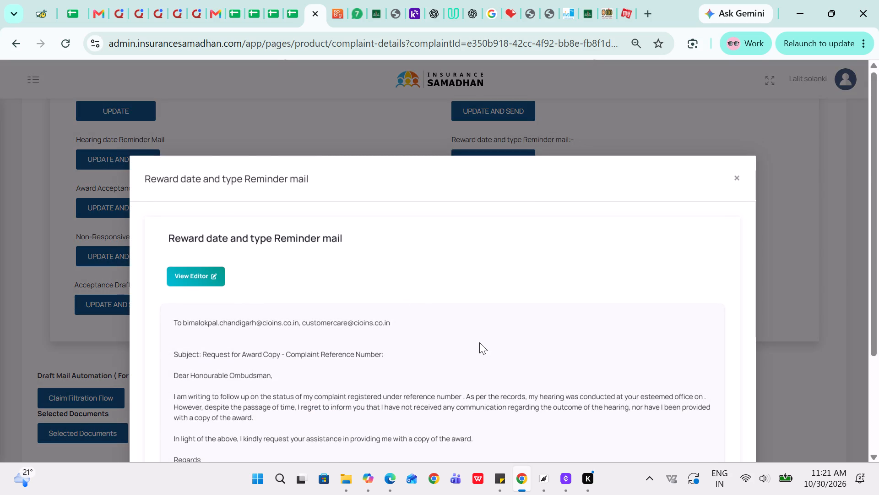
{"action": "scroll", "coordinate": [479, 342], "scroll_direction": "down", "scroll_amount": 11}
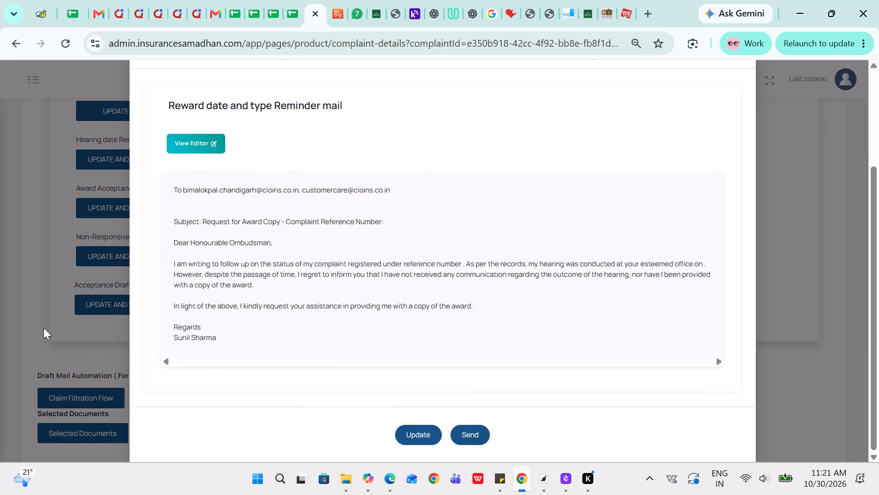
{"action": "left_click", "coordinate": [39, 316]}
{"action": "scroll", "coordinate": [224, 296], "scroll_direction": "up", "scroll_amount": 4}
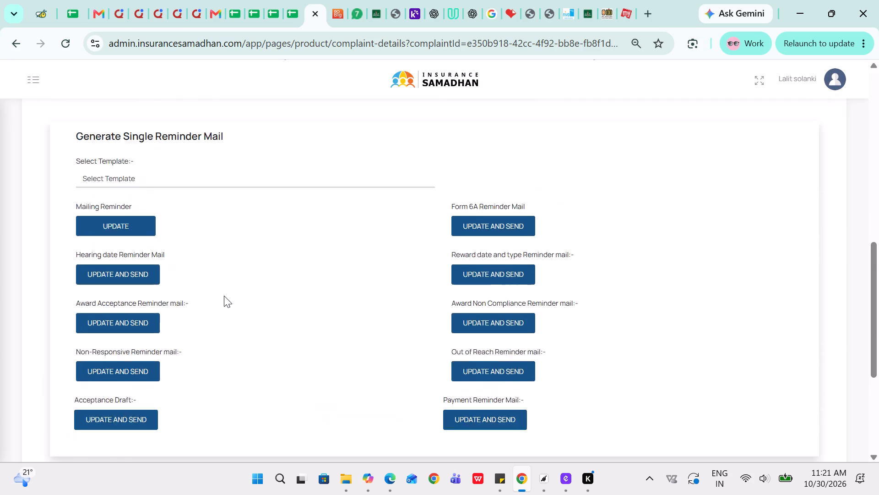
Open the Payment Reminder Mail draft in the single reminder mail section and send it, accepting the confirmation.
{"action": "scroll", "coordinate": [224, 296], "scroll_direction": "up", "scroll_amount": 6}
{"action": "scroll", "coordinate": [233, 298], "scroll_direction": "down", "scroll_amount": 1}
{"action": "scroll", "coordinate": [233, 298], "scroll_direction": "up", "scroll_amount": 2}
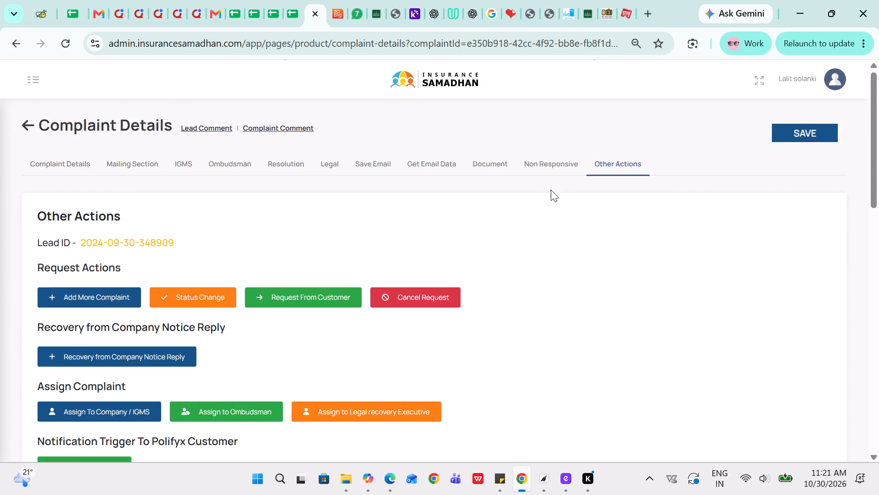
{"action": "scroll", "coordinate": [434, 211], "scroll_direction": "down", "scroll_amount": 5}
{"action": "scroll", "coordinate": [298, 220], "scroll_direction": "down", "scroll_amount": 2}
{"action": "scroll", "coordinate": [172, 247], "scroll_direction": "down", "scroll_amount": 4}
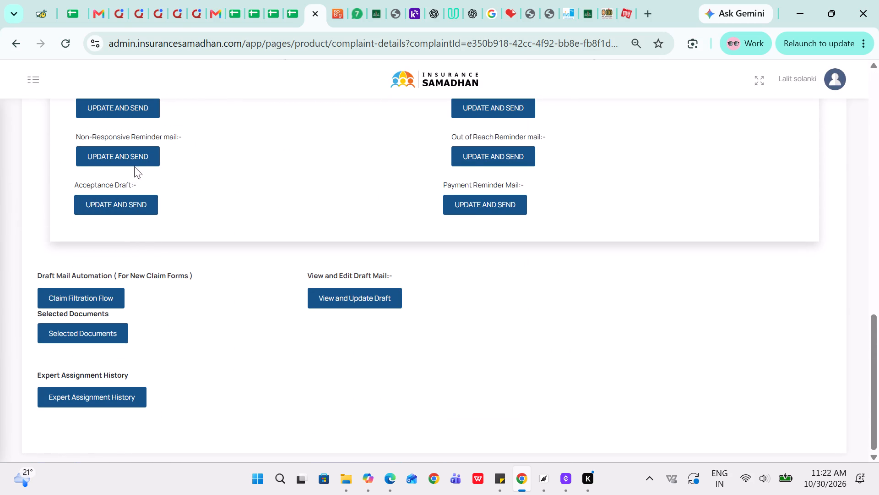
{"action": "left_click", "coordinate": [517, 208]}
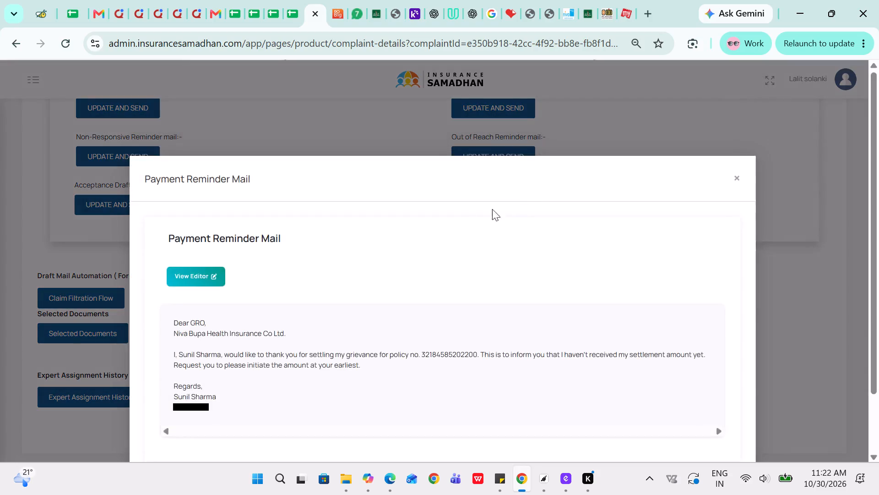
{"action": "scroll", "coordinate": [461, 227], "scroll_direction": "down", "scroll_amount": 5}
{"action": "scroll", "coordinate": [484, 297], "scroll_direction": "down", "scroll_amount": 6}
{"action": "left_click", "coordinate": [476, 435]}
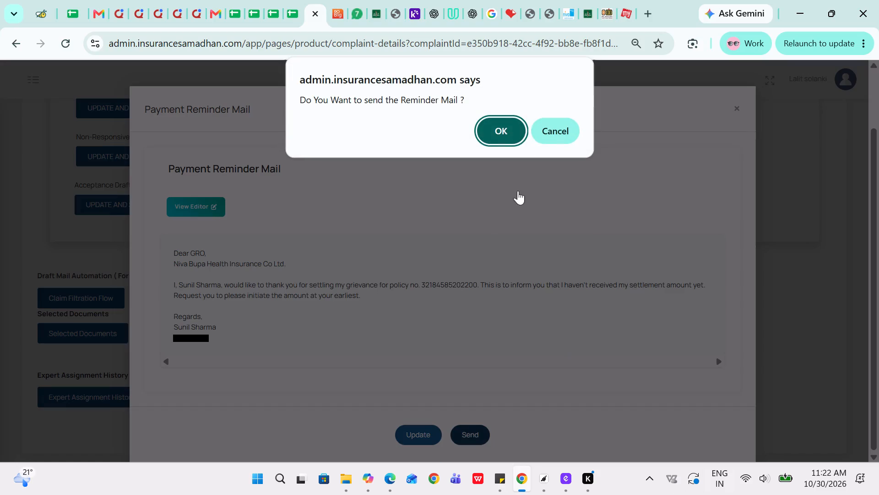
{"action": "left_click", "coordinate": [511, 127]}
Add the comment "Amount not received." to the complaint's communication log, keeping the date 10/30/2026, and save it.
{"action": "scroll", "coordinate": [578, 368], "scroll_direction": "up", "scroll_amount": 14}
{"action": "scroll", "coordinate": [403, 310], "scroll_direction": "down", "scroll_amount": 1}
{"action": "scroll", "coordinate": [403, 310], "scroll_direction": "up", "scroll_amount": 3}
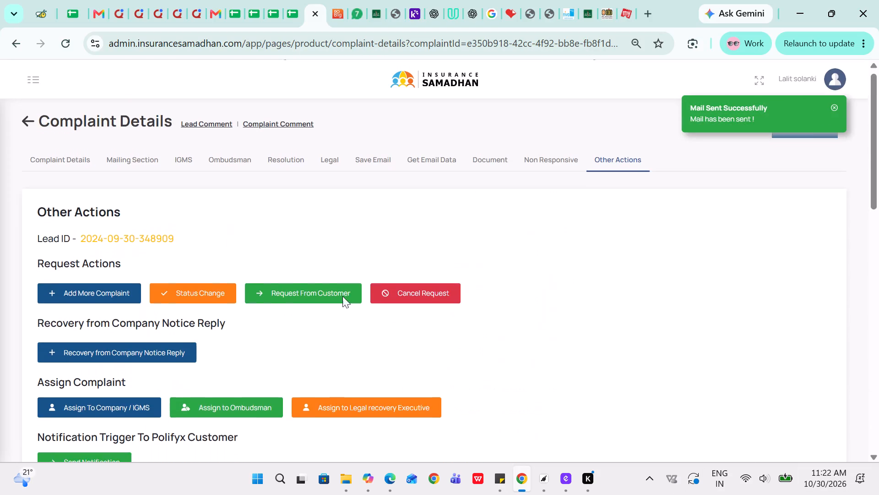
{"action": "left_click", "coordinate": [59, 165]}
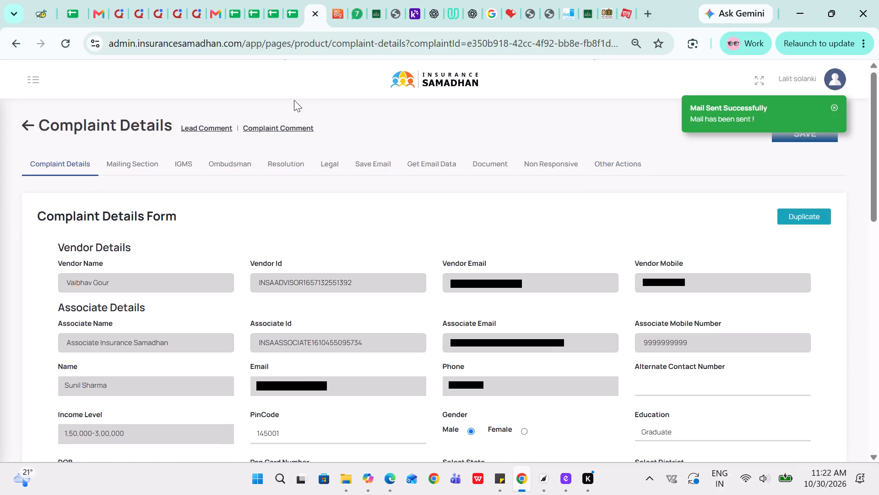
{"action": "left_click", "coordinate": [296, 126]}
{"action": "scroll", "coordinate": [402, 253], "scroll_direction": "down", "scroll_amount": 14}
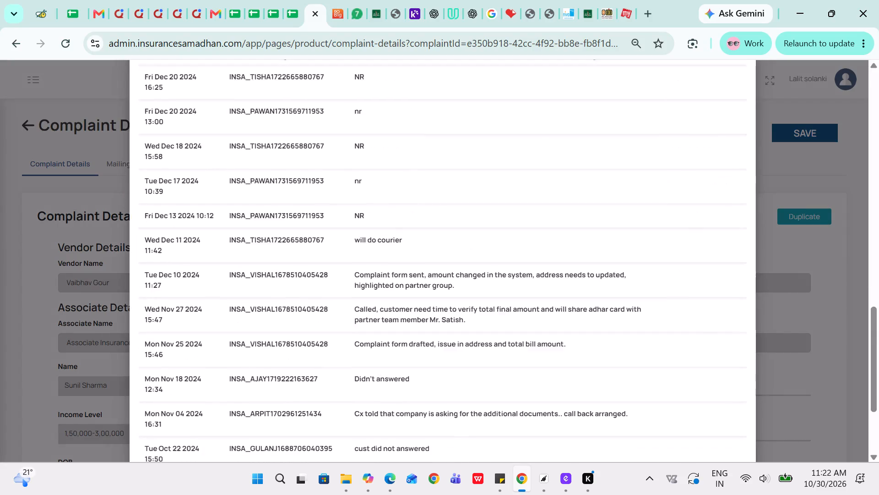
{"action": "scroll", "coordinate": [424, 281], "scroll_direction": "down", "scroll_amount": 5}
{"action": "left_click", "coordinate": [519, 426]}
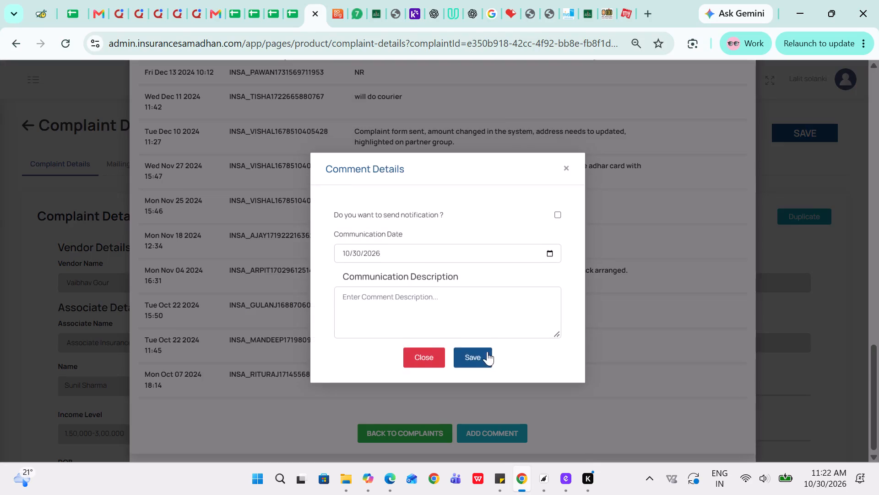
{"action": "left_click", "coordinate": [490, 316]}
{"action": "type", "text": "Amount nto"}
{"action": "key", "text": "BackSpace"}
{"action": "key", "text": "BackSpace"}
{"action": "key", "text": "BackSpace"}
{"action": "key", "text": "o"}
{"action": "key", "text": "BackSpace"}
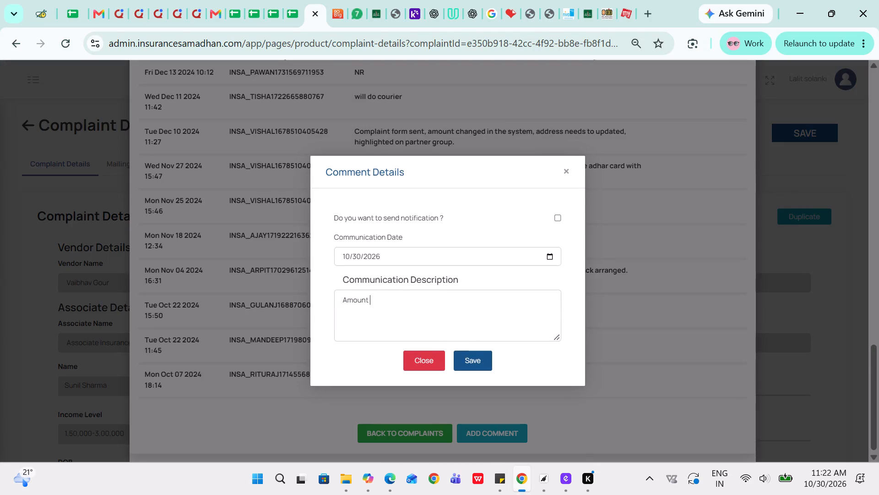
{"action": "type", "text": "not recie"}
{"action": "key", "text": "BackSpace"}
{"action": "key", "text": "BackSpace"}
{"action": "type", "text": "eived."}
{"action": "left_click", "coordinate": [484, 360]}
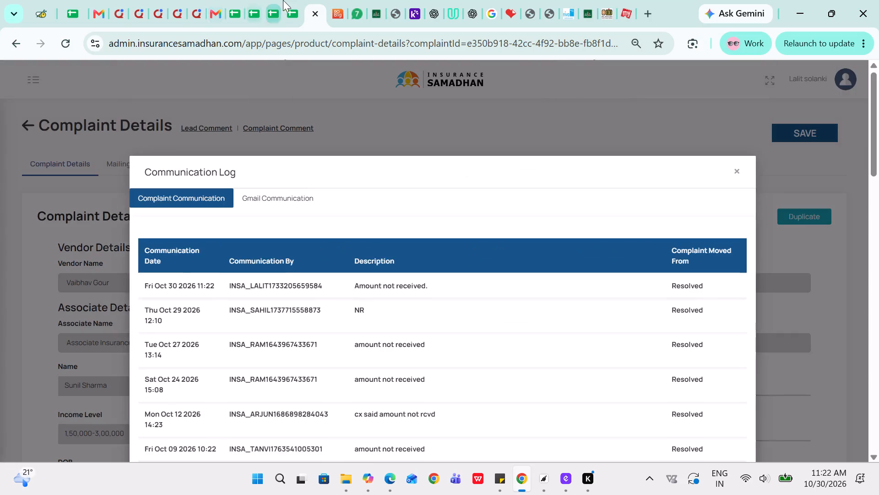
Switch to the RESOLVED SHEET OCTOBER 2026 spreadsheet and set the status in row 88 to Not Recieved.
{"action": "left_click", "coordinate": [287, 0]}
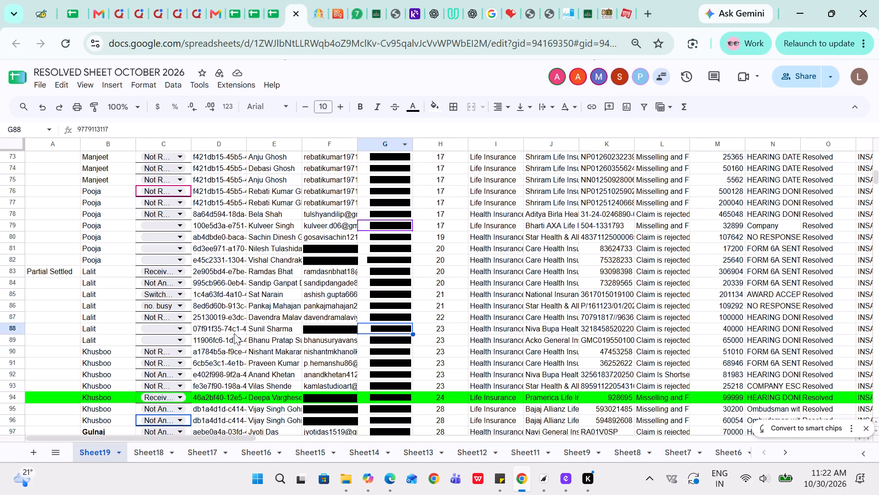
{"action": "left_click", "coordinate": [173, 325]}
{"action": "left_click", "coordinate": [167, 384]}
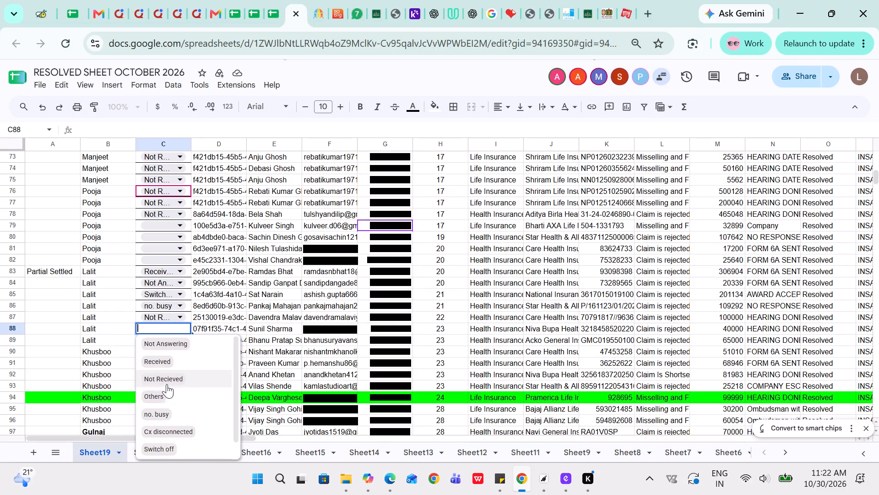
Copy the phone number from row 89, search All Complaints for it, and expand the matching complaint's actions.
{"action": "left_click", "coordinate": [407, 342]}
{"action": "key", "text": "ctrl+c"}
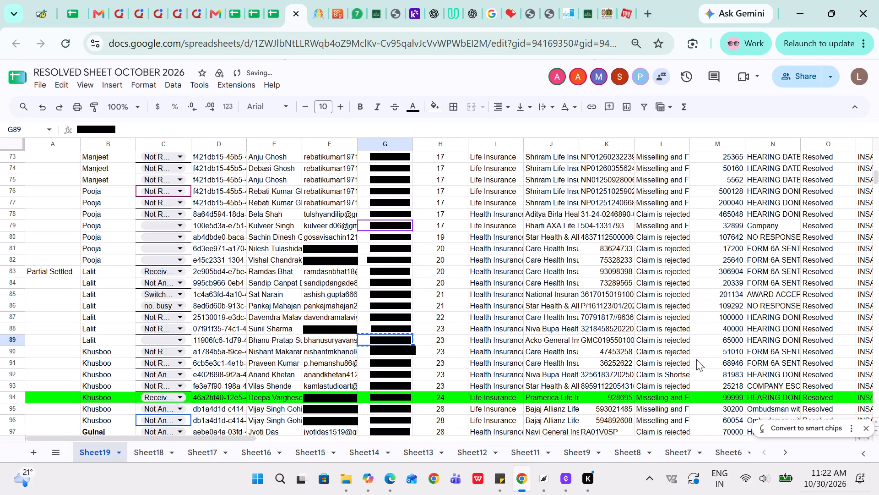
{"action": "left_click", "coordinate": [327, 0]}
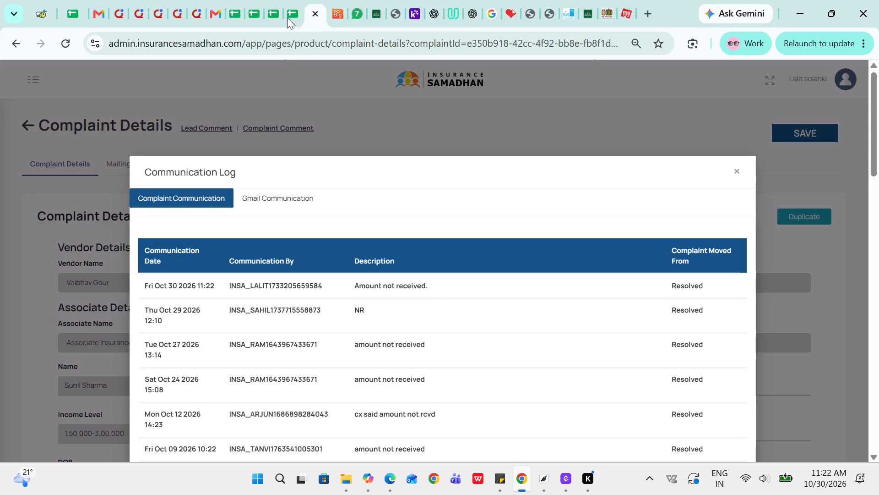
{"action": "left_click", "coordinate": [101, 134]}
{"action": "left_click", "coordinate": [27, 123]}
{"action": "left_click_drag", "start_coordinate": [92, 206], "coordinate": [0, 215]}
{"action": "key", "text": "ctrl+v"}
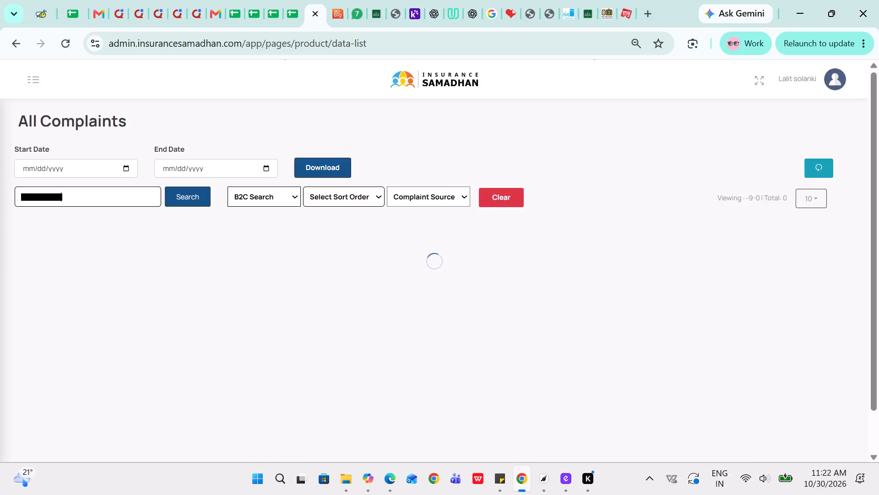
{"action": "left_click", "coordinate": [181, 200]}
{"action": "left_click", "coordinate": [416, 333]}
{"action": "left_click", "coordinate": [572, 273]}
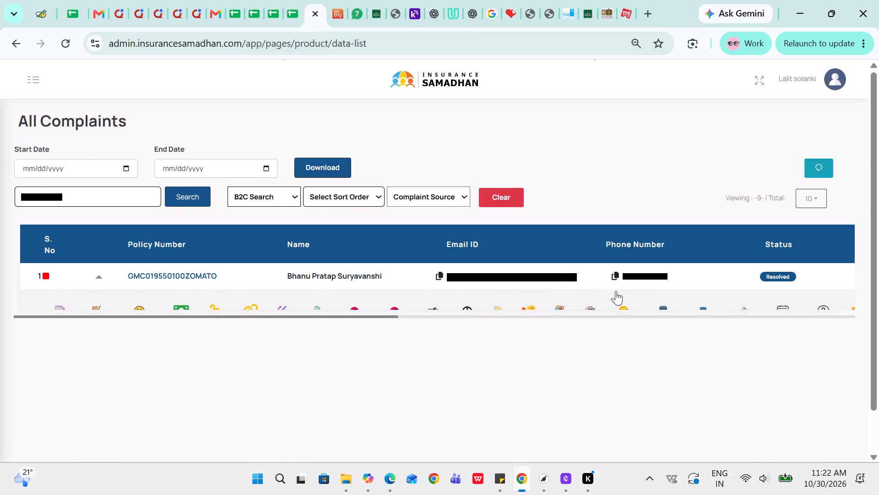
Open the found complaint's communication log for a quick look and close it.
{"action": "left_click", "coordinate": [623, 307]}
{"action": "left_click", "coordinate": [632, 313]}
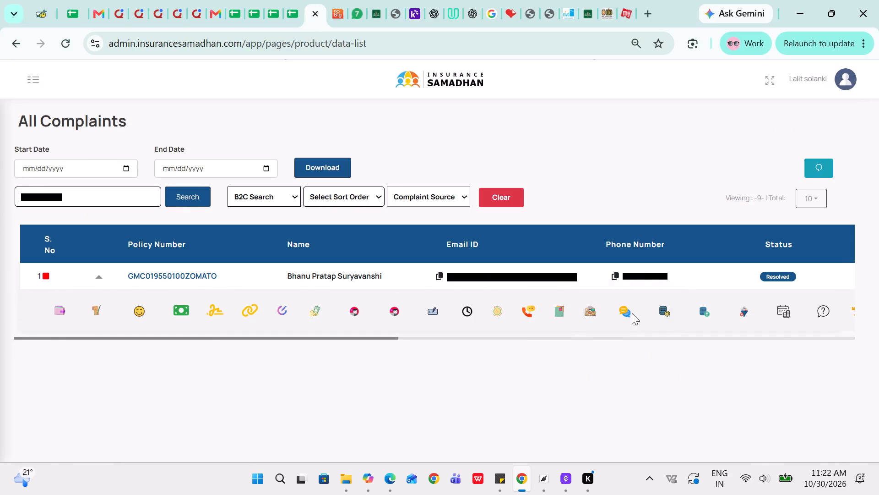
{"action": "left_click", "coordinate": [281, 91]}
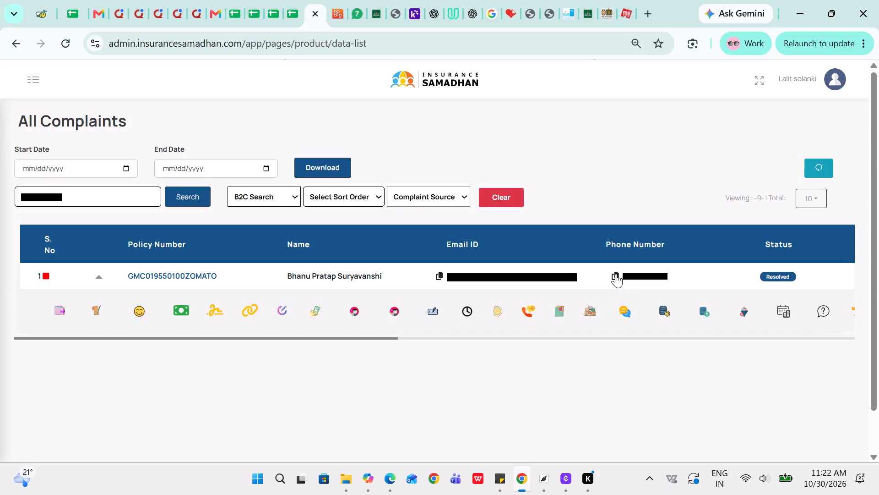
Copy the complainant's phone number and call it from the Smartflo softphone in place of the previous number.
{"action": "left_click", "coordinate": [615, 274]}
{"action": "left_click", "coordinate": [338, 0]}
{"action": "double_click", "coordinate": [399, 145]}
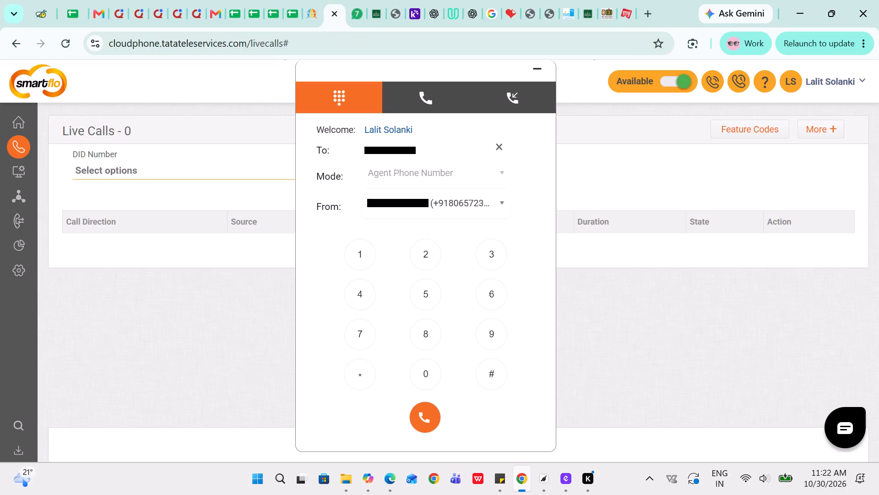
{"action": "key", "text": "ctrl+v"}
{"action": "left_click", "coordinate": [418, 414]}
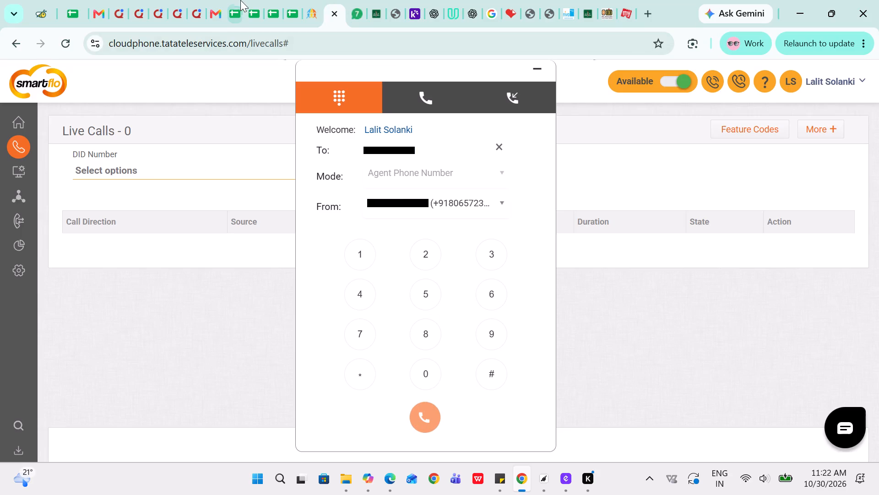
Return to All Complaints, review the complaint's dated status history, and close it.
{"action": "left_click", "coordinate": [315, 0]}
{"action": "left_click", "coordinate": [545, 164]}
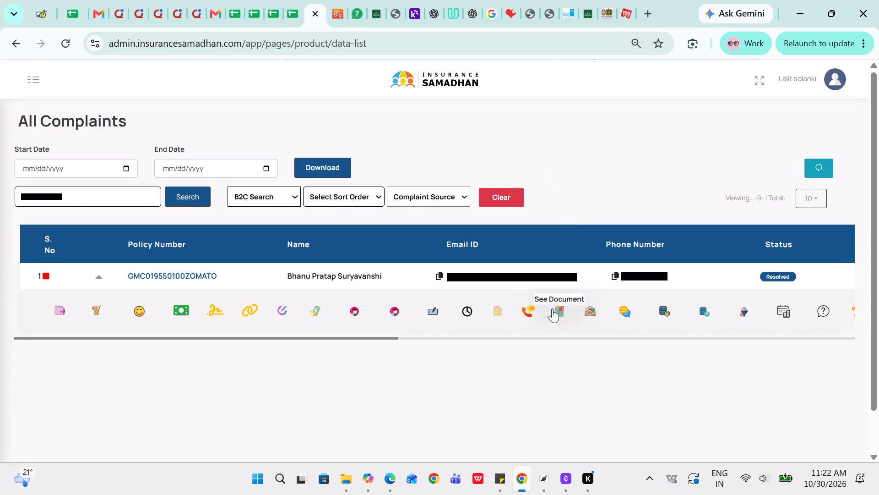
{"action": "left_click", "coordinate": [499, 314]}
{"action": "scroll", "coordinate": [543, 320], "scroll_direction": "down", "scroll_amount": 2}
{"action": "scroll", "coordinate": [538, 326], "scroll_direction": "up", "scroll_amount": 1}
{"action": "scroll", "coordinate": [537, 327], "scroll_direction": "down", "scroll_amount": 3}
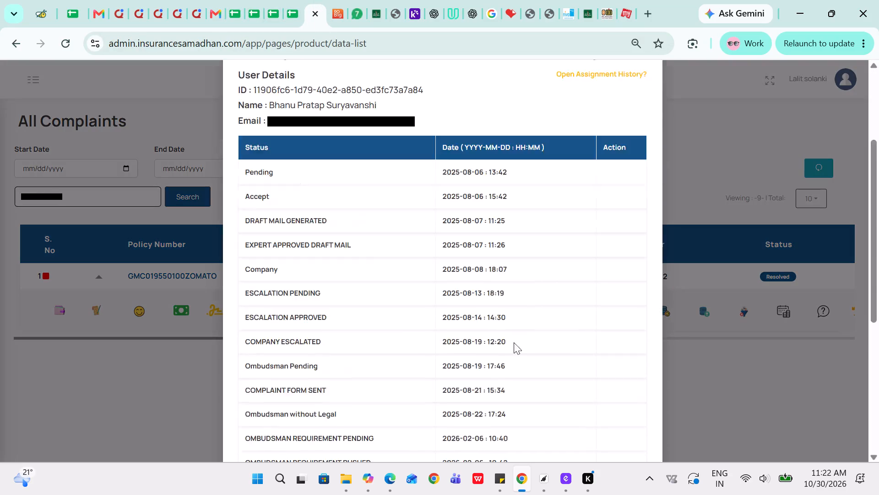
{"action": "scroll", "coordinate": [514, 342], "scroll_direction": "down", "scroll_amount": 11}
{"action": "left_click", "coordinate": [717, 379]}
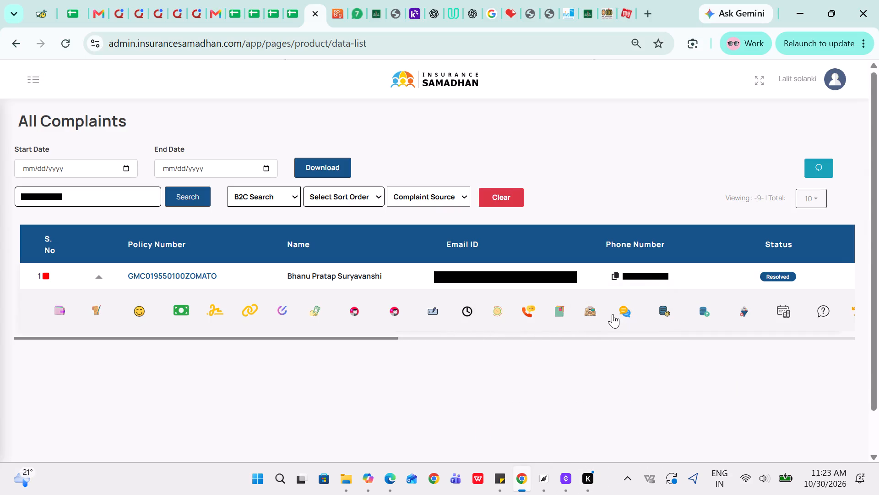
Check the complaint's insurance company and claim amount in the list, and open the Resolution section of its details.
{"action": "scroll", "coordinate": [594, 285], "scroll_direction": "left", "scroll_amount": 5}
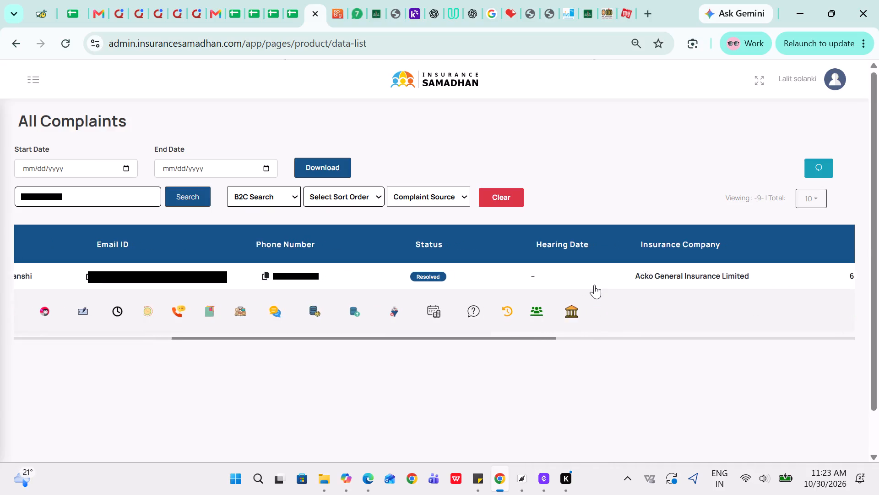
{"action": "scroll", "coordinate": [594, 285], "scroll_direction": "left", "scroll_amount": 1}
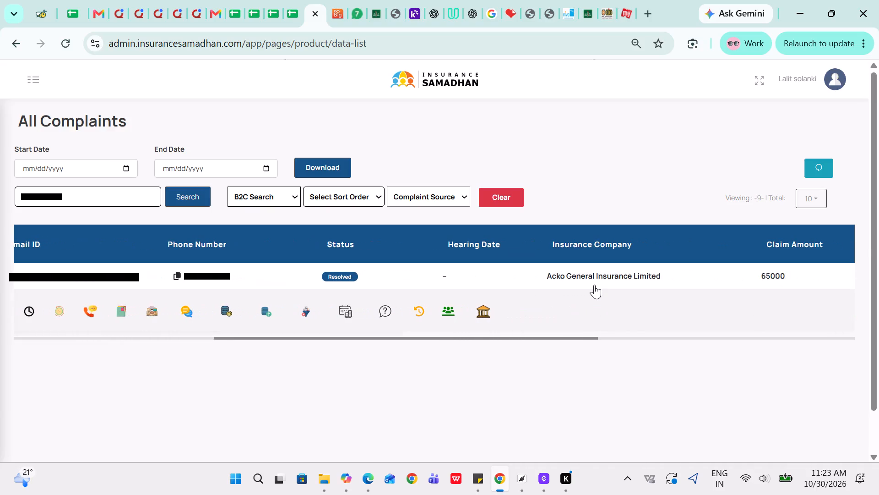
{"action": "scroll", "coordinate": [594, 285], "scroll_direction": "right", "scroll_amount": 6}
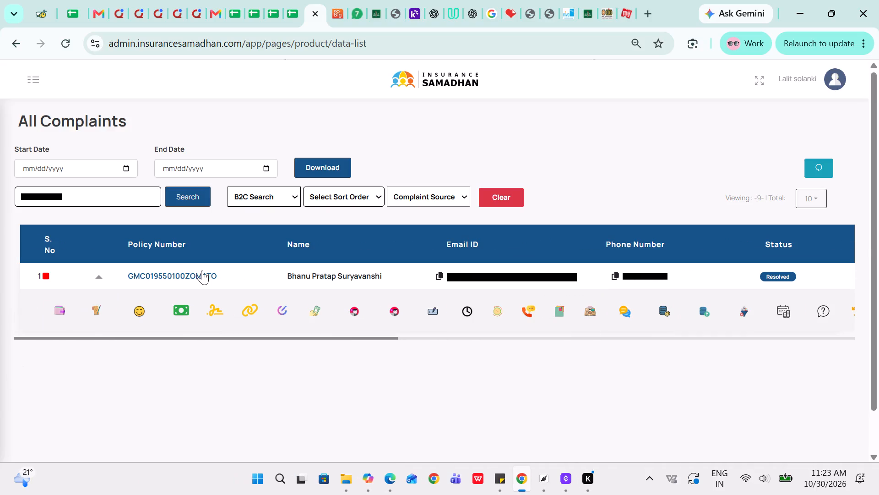
{"action": "left_click", "coordinate": [202, 270]}
{"action": "left_click", "coordinate": [293, 169]}
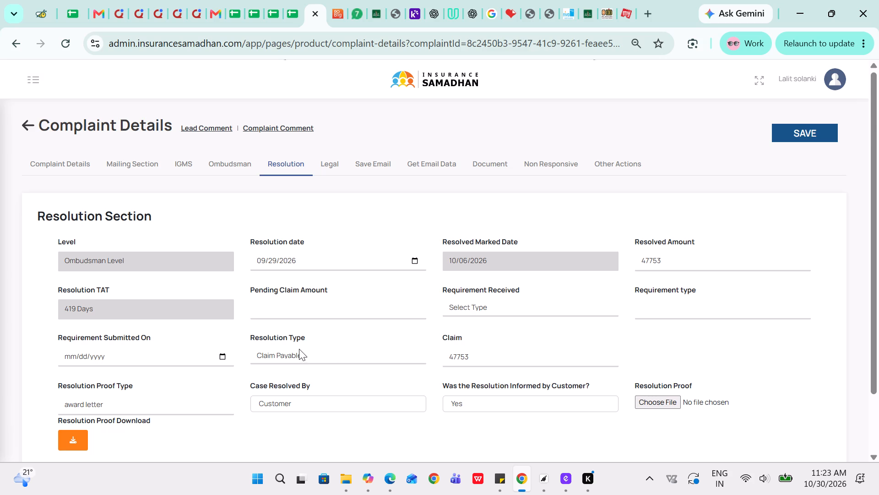
Open the complaint's resolution proof document and read the ombudsman's award paragraph on its last page.
{"action": "left_click_drag", "start_coordinate": [495, 265], "coordinate": [422, 276]}
{"action": "left_click", "coordinate": [77, 434]}
{"action": "scroll", "coordinate": [385, 335], "scroll_direction": "down", "scroll_amount": 4}
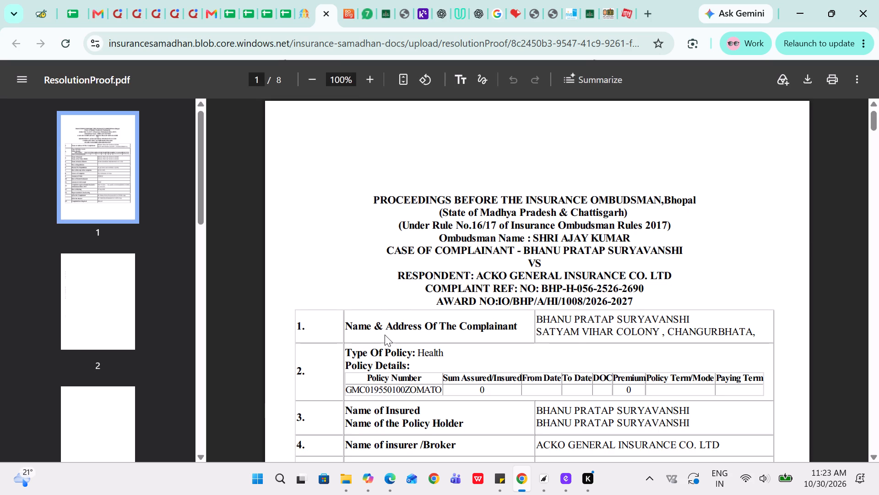
{"action": "scroll", "coordinate": [385, 335], "scroll_direction": "down", "scroll_amount": 14}
{"action": "scroll", "coordinate": [385, 335], "scroll_direction": "down", "scroll_amount": 7}
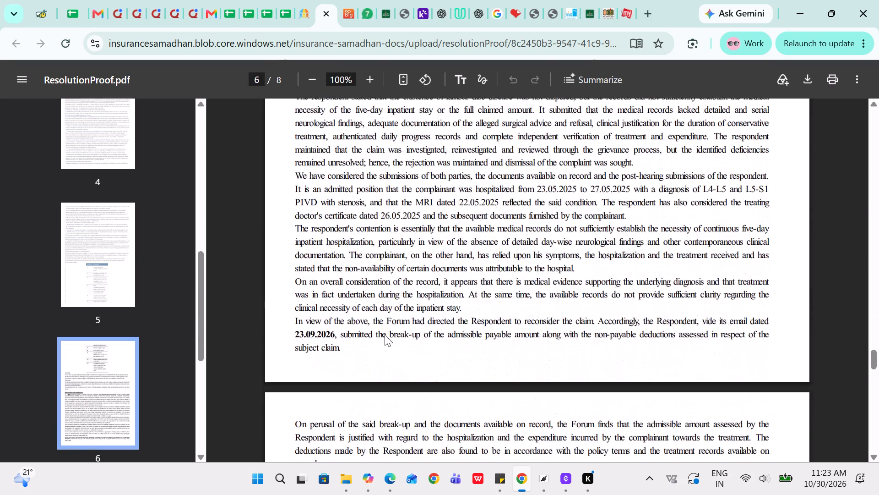
{"action": "scroll", "coordinate": [385, 335], "scroll_direction": "up", "scroll_amount": 1}
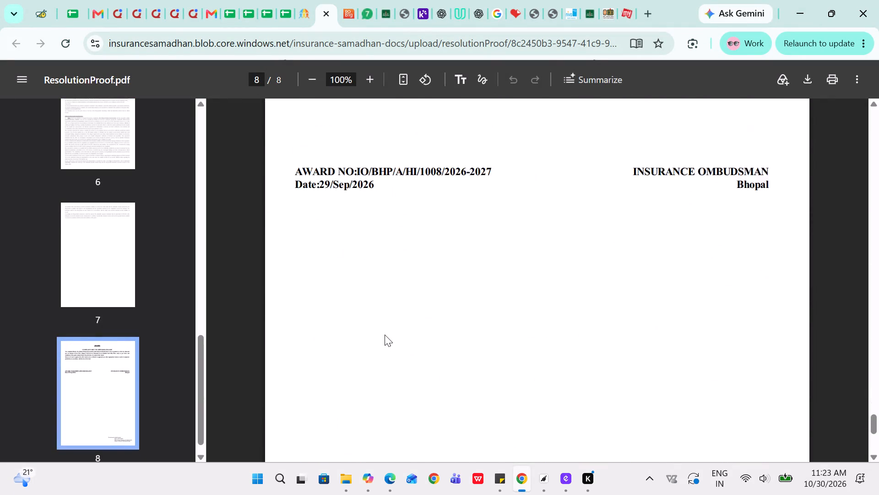
{"action": "scroll", "coordinate": [385, 335], "scroll_direction": "up", "scroll_amount": 3}
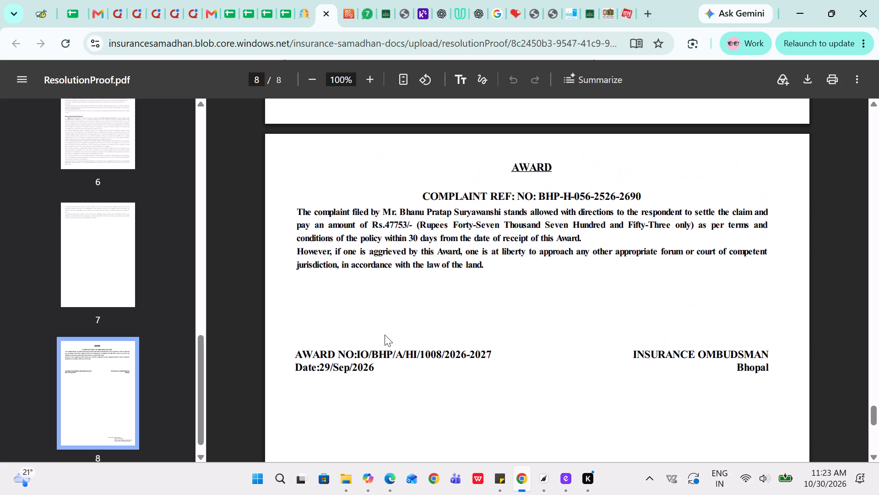
{"action": "left_click_drag", "start_coordinate": [494, 271], "coordinate": [299, 208]}
{"action": "left_click", "coordinate": [299, 208]}
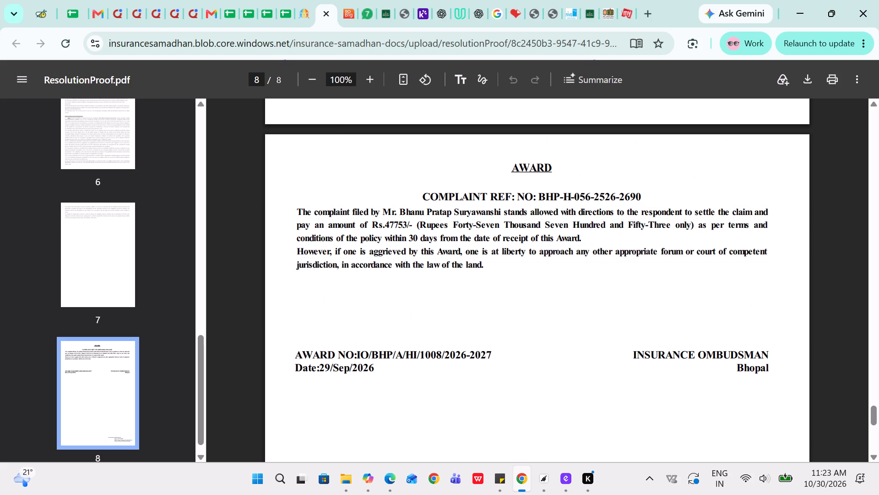
{"action": "left_click_drag", "start_coordinate": [299, 208], "coordinate": [510, 272]}
{"action": "left_click", "coordinate": [510, 272]}
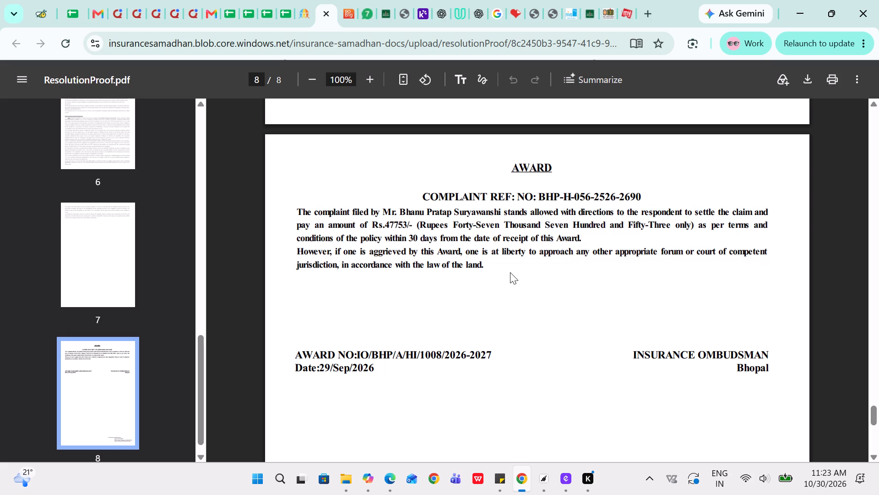
{"action": "left_click_drag", "start_coordinate": [510, 272], "coordinate": [305, 212]}
Return to the complaint record and check the complainant's email and phone in the Complaint Details form.
{"action": "left_click", "coordinate": [306, 0]}
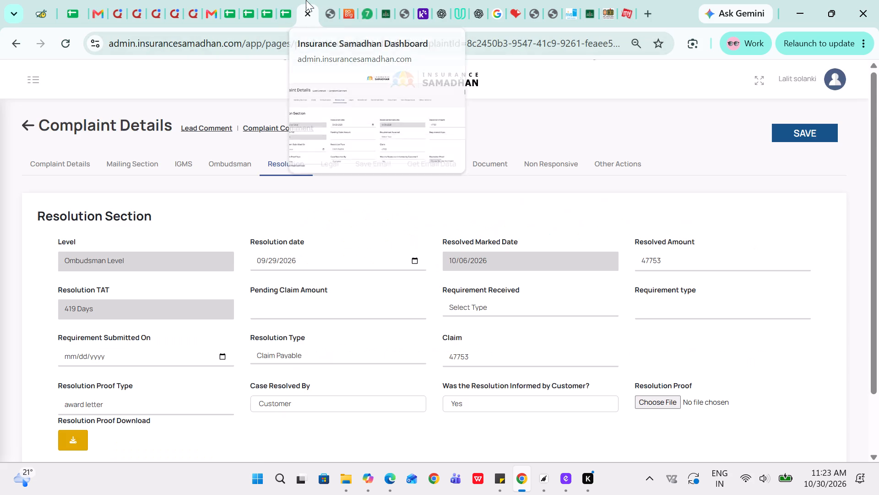
{"action": "left_click", "coordinate": [71, 165]}
{"action": "scroll", "coordinate": [168, 225], "scroll_direction": "down", "scroll_amount": 1}
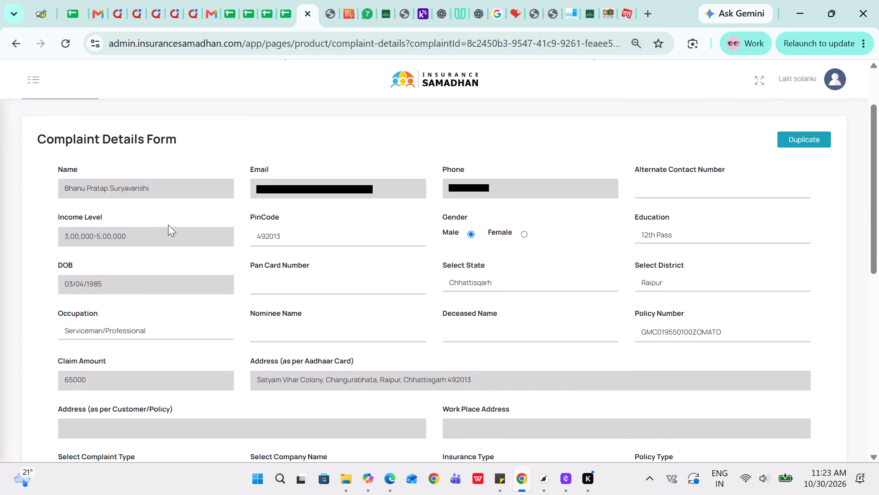
{"action": "scroll", "coordinate": [168, 225], "scroll_direction": "up", "scroll_amount": 4}
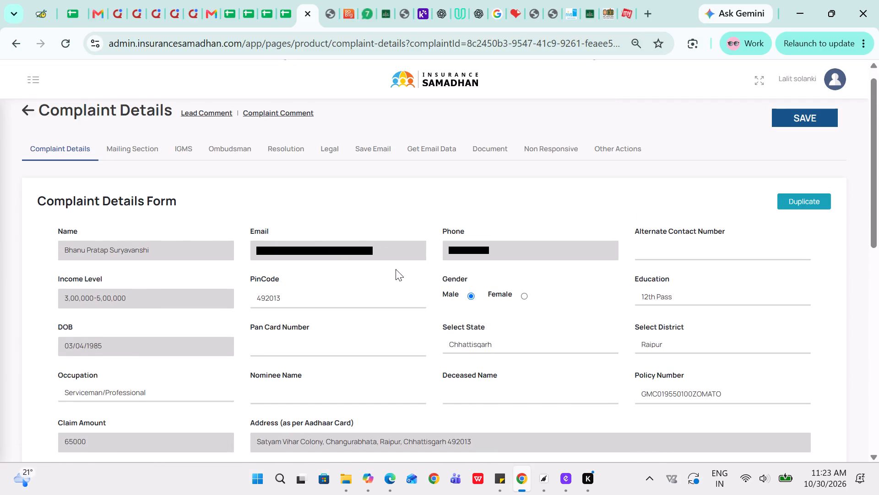
{"action": "left_click_drag", "start_coordinate": [396, 269], "coordinate": [256, 258]}
{"action": "left_click", "coordinate": [360, 247]}
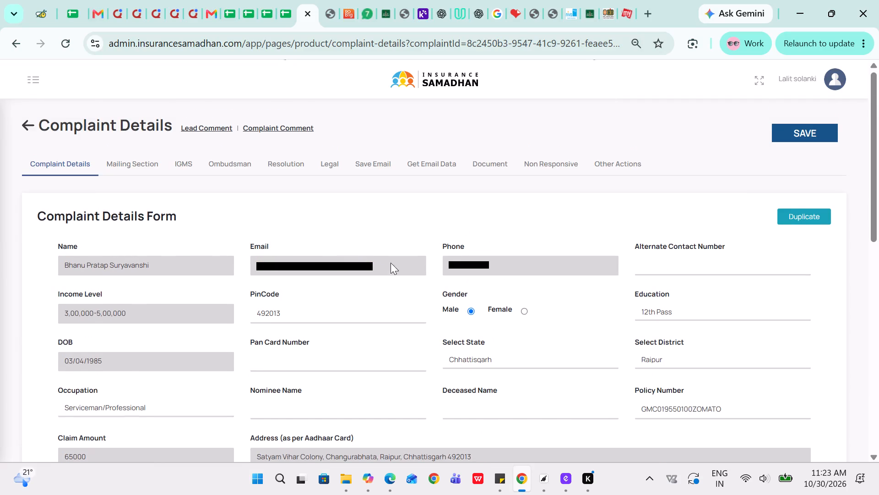
{"action": "left_click_drag", "start_coordinate": [404, 271], "coordinate": [260, 286]}
{"action": "left_click", "coordinate": [324, 226]}
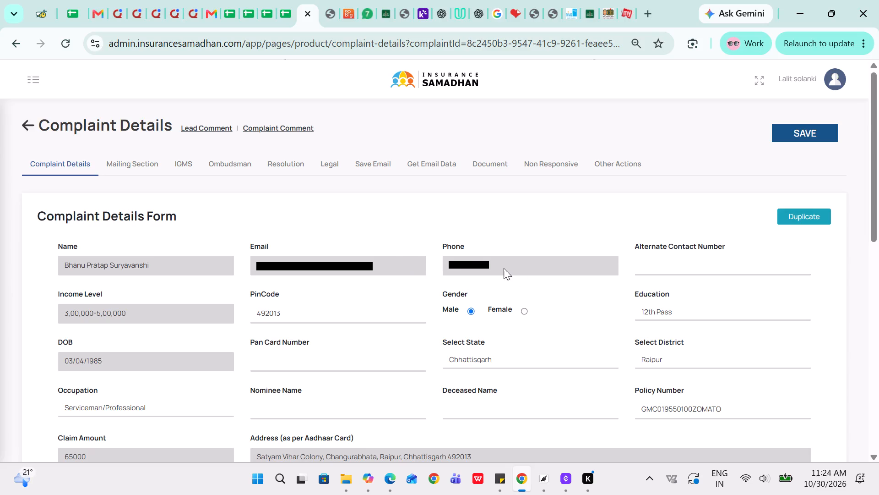
{"action": "left_click_drag", "start_coordinate": [504, 266], "coordinate": [400, 274]}
{"action": "left_click_drag", "start_coordinate": [388, 265], "coordinate": [245, 234]}
{"action": "left_click", "coordinate": [245, 234]}
{"action": "left_click_drag", "start_coordinate": [245, 234], "coordinate": [398, 250]}
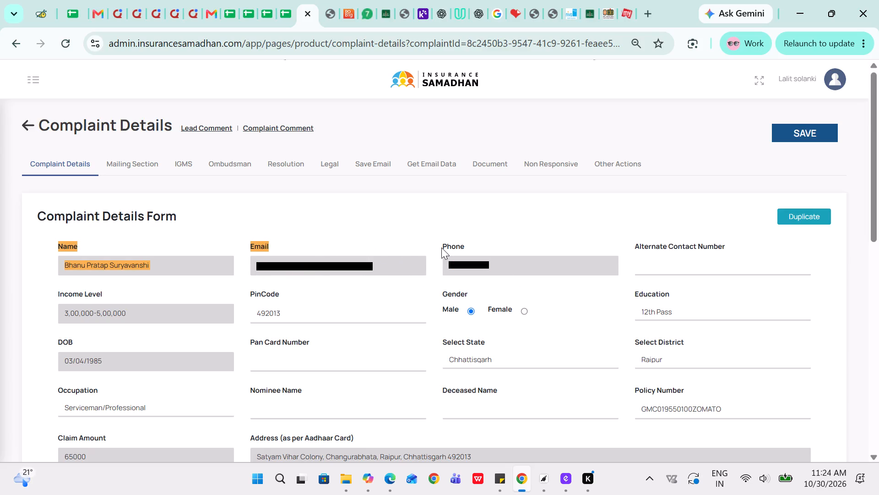
{"action": "left_click", "coordinate": [441, 247]}
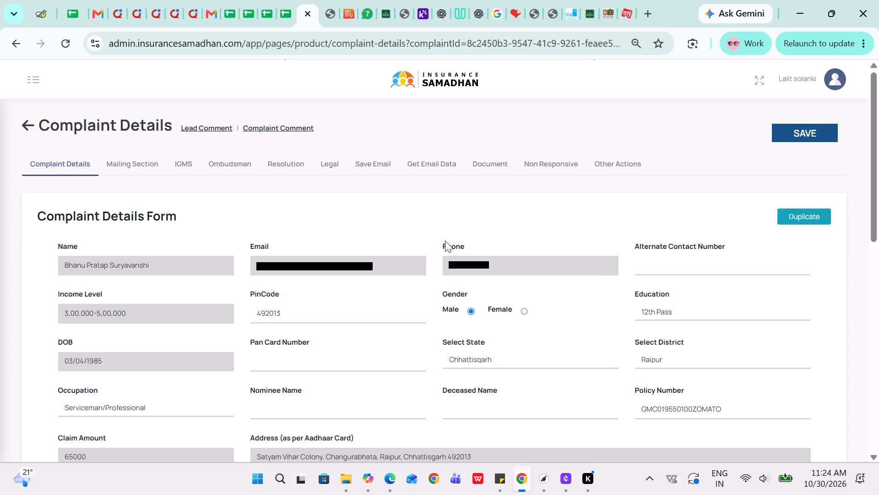
{"action": "left_click_drag", "start_coordinate": [501, 266], "coordinate": [410, 274]}
Add the comment "Amount not received." to the complaint's communication log, save it, and return to the All Complaints list.
{"action": "left_click", "coordinate": [302, 129]}
{"action": "scroll", "coordinate": [401, 259], "scroll_direction": "down", "scroll_amount": 4}
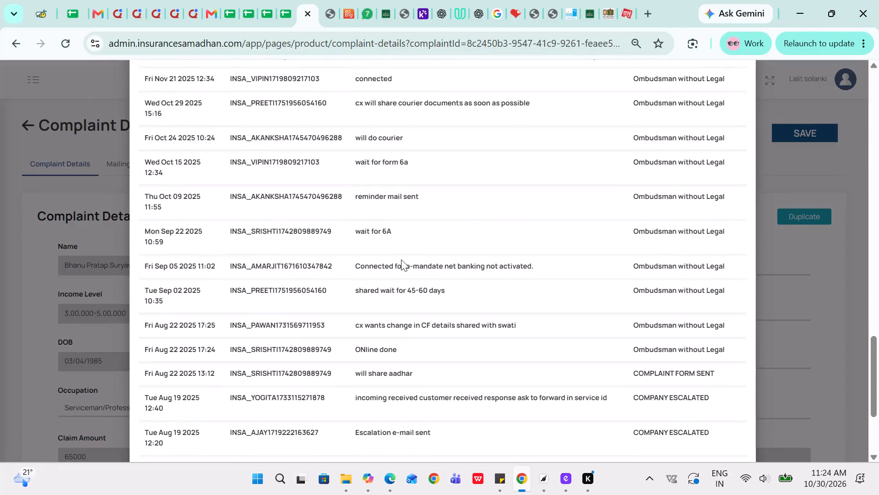
{"action": "scroll", "coordinate": [517, 394], "scroll_direction": "down", "scroll_amount": 5}
{"action": "left_click", "coordinate": [502, 425]}
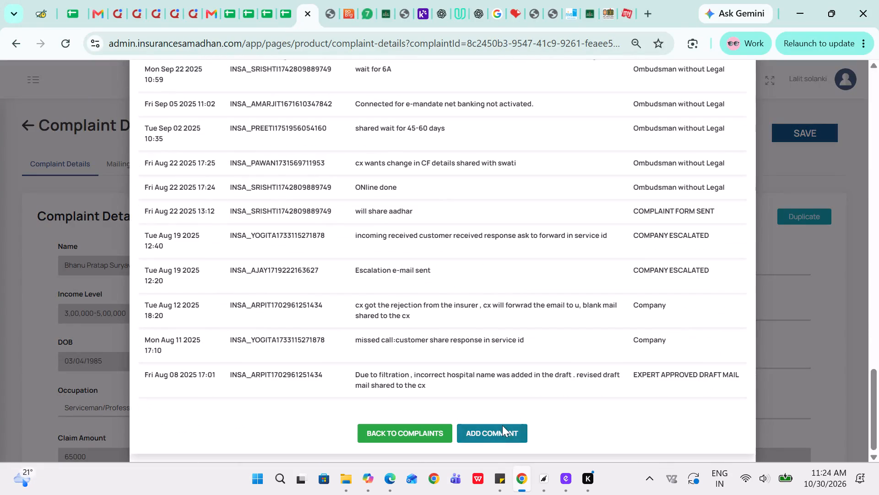
{"action": "left_click", "coordinate": [461, 324]}
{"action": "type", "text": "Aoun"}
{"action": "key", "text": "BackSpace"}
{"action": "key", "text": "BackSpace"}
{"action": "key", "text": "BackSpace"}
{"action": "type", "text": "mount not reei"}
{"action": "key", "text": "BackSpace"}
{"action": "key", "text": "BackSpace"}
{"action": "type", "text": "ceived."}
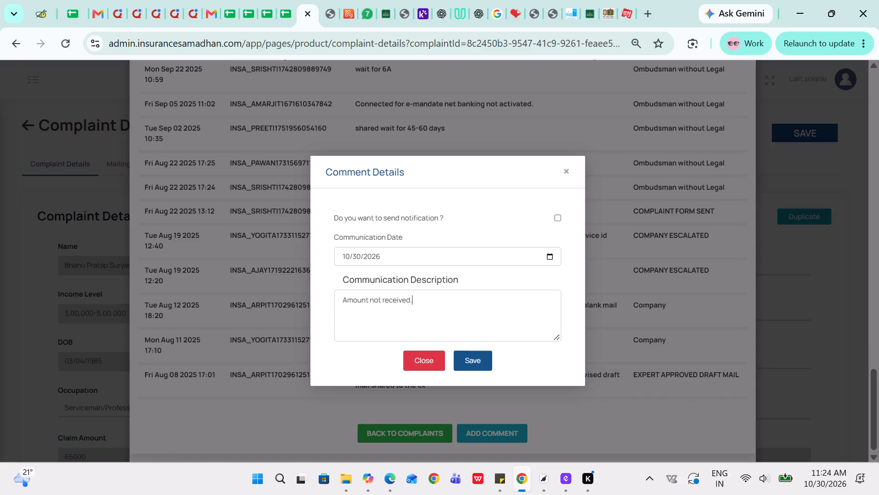
{"action": "left_click", "coordinate": [490, 370]}
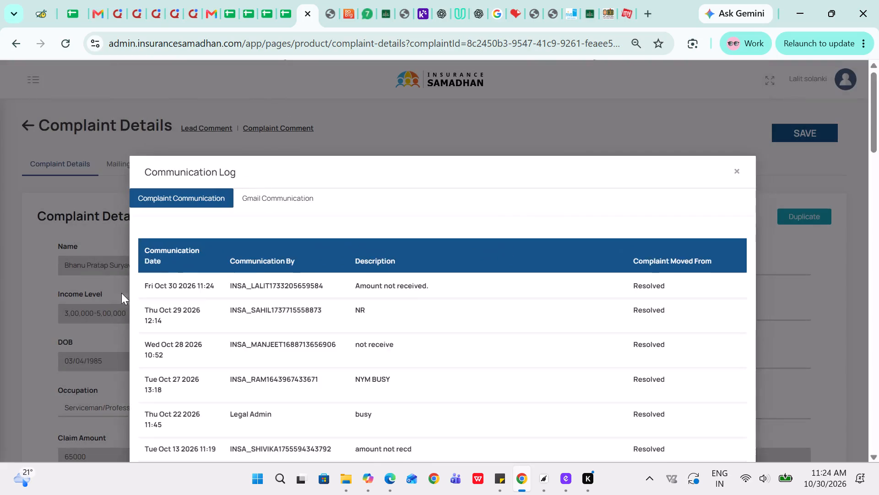
{"action": "left_click", "coordinate": [104, 287]}
{"action": "left_click", "coordinate": [27, 128]}
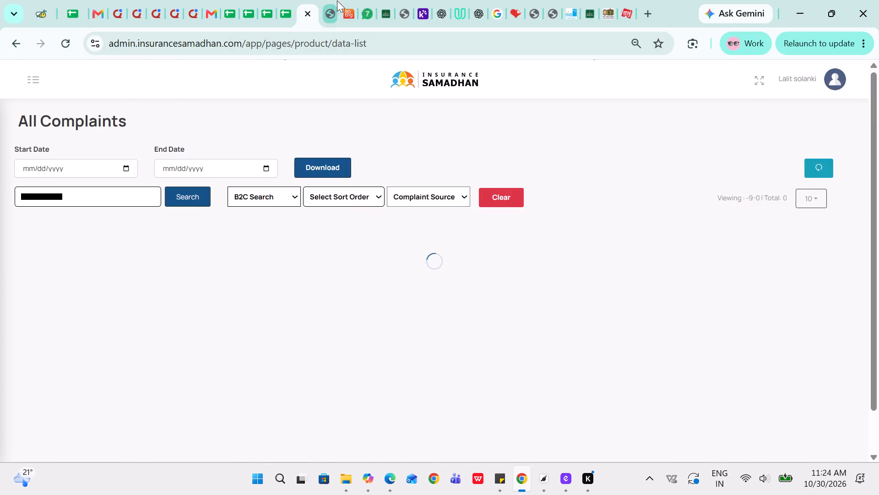
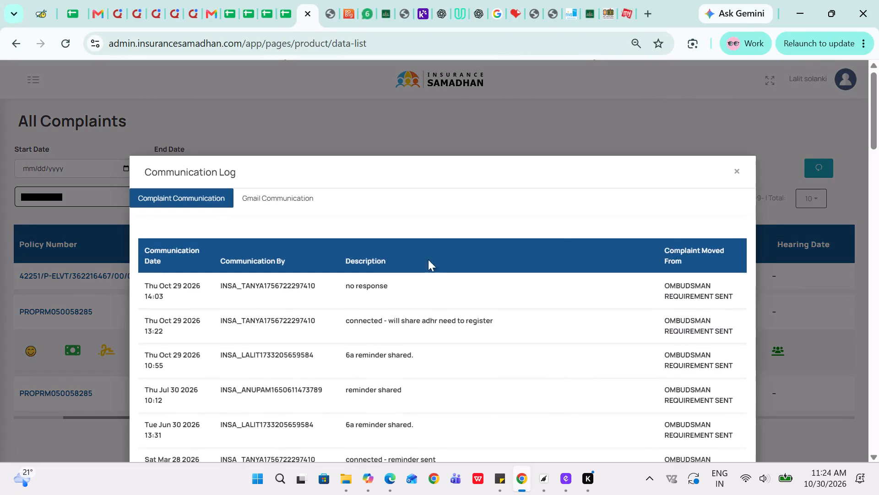
Close the complaint's Communication Log and return to the All Complaints list.
{"action": "left_click", "coordinate": [419, 78]}
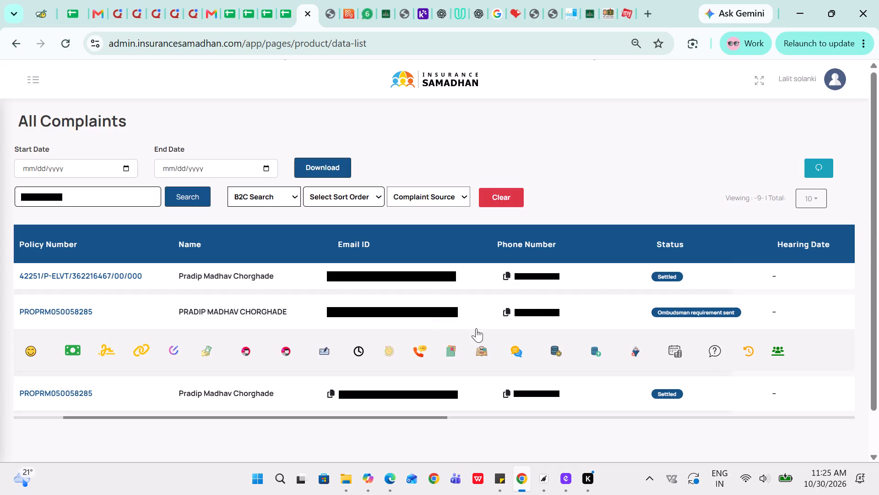
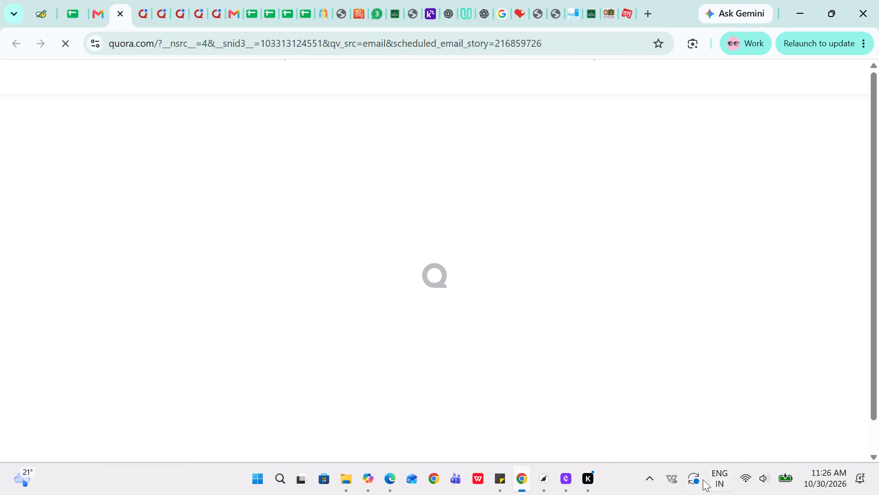
Switch to EarnApp, start earning with resource sharing enabled, and return to the Quora page in Chrome.
{"action": "left_click", "coordinate": [575, 481]}
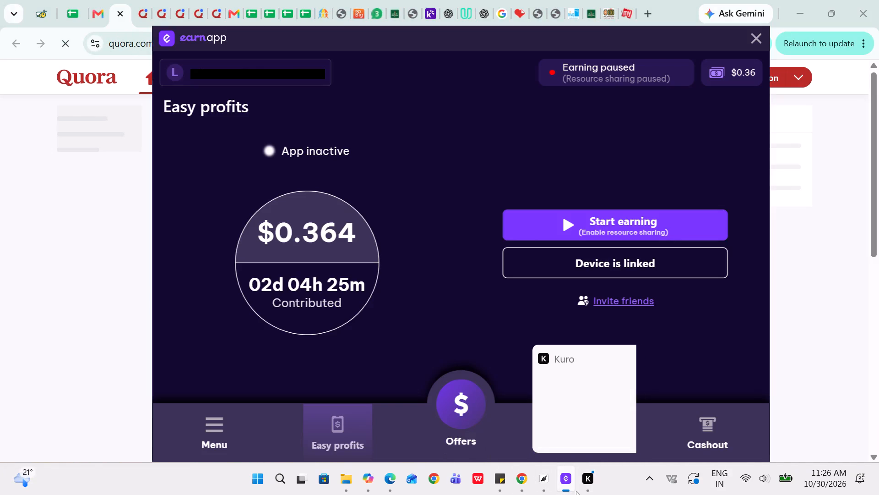
{"action": "left_click", "coordinate": [624, 223]}
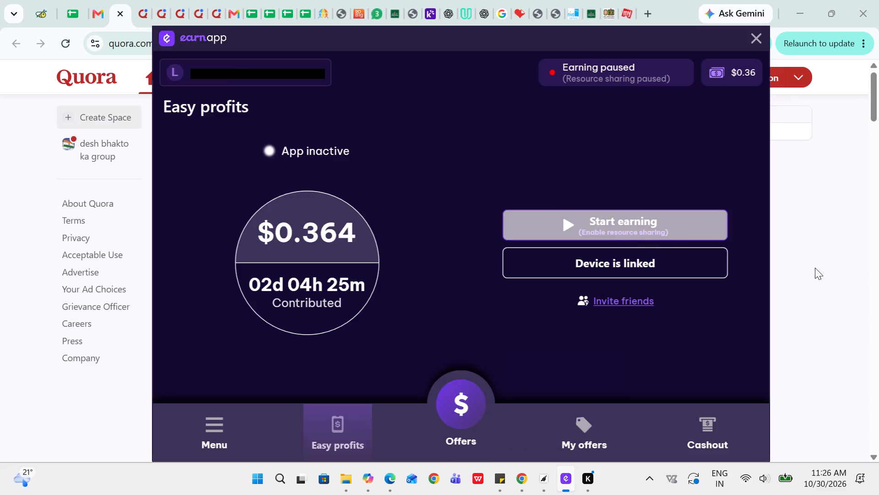
{"action": "left_click", "coordinate": [823, 243]}
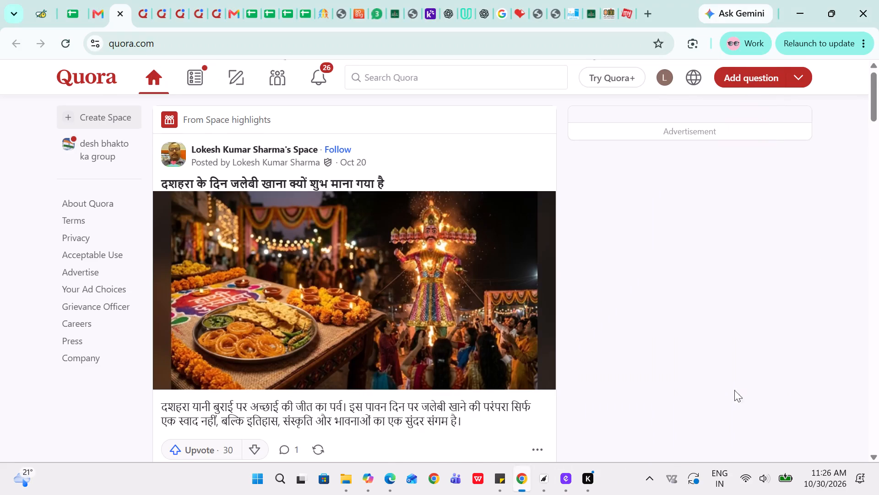
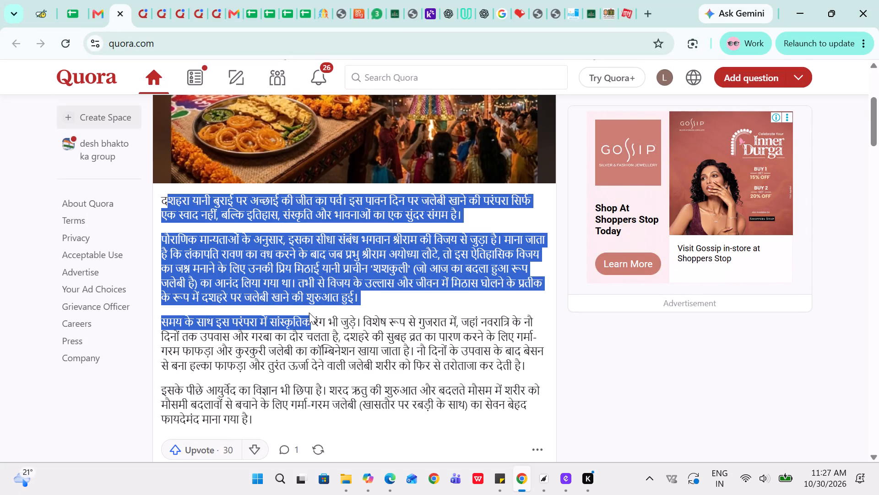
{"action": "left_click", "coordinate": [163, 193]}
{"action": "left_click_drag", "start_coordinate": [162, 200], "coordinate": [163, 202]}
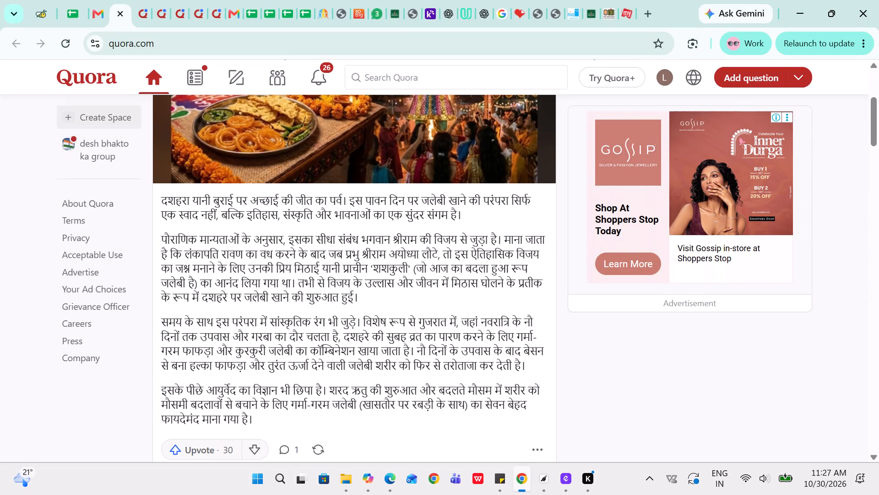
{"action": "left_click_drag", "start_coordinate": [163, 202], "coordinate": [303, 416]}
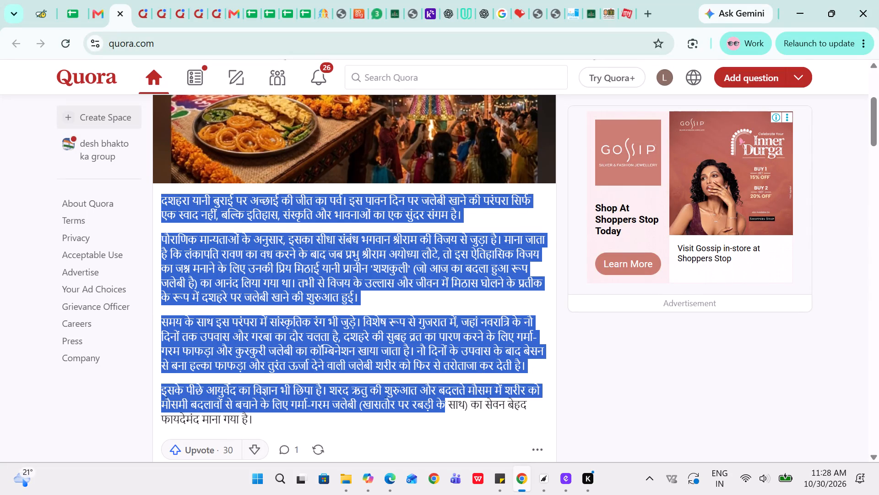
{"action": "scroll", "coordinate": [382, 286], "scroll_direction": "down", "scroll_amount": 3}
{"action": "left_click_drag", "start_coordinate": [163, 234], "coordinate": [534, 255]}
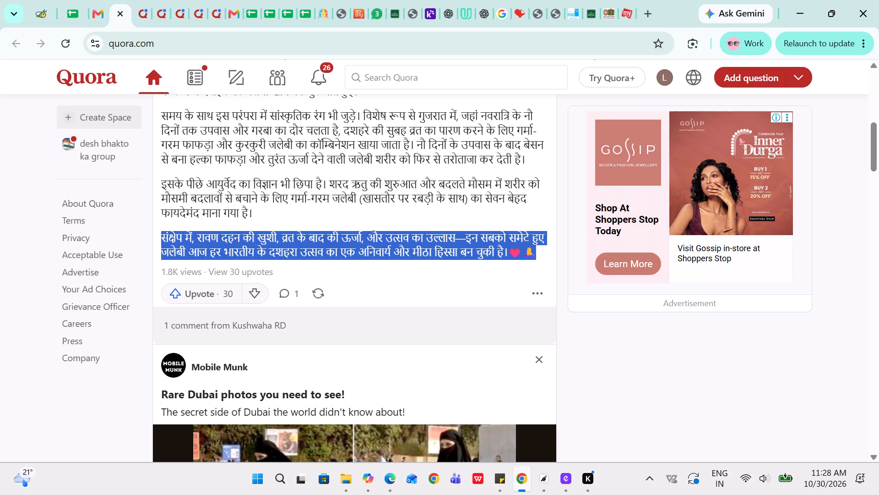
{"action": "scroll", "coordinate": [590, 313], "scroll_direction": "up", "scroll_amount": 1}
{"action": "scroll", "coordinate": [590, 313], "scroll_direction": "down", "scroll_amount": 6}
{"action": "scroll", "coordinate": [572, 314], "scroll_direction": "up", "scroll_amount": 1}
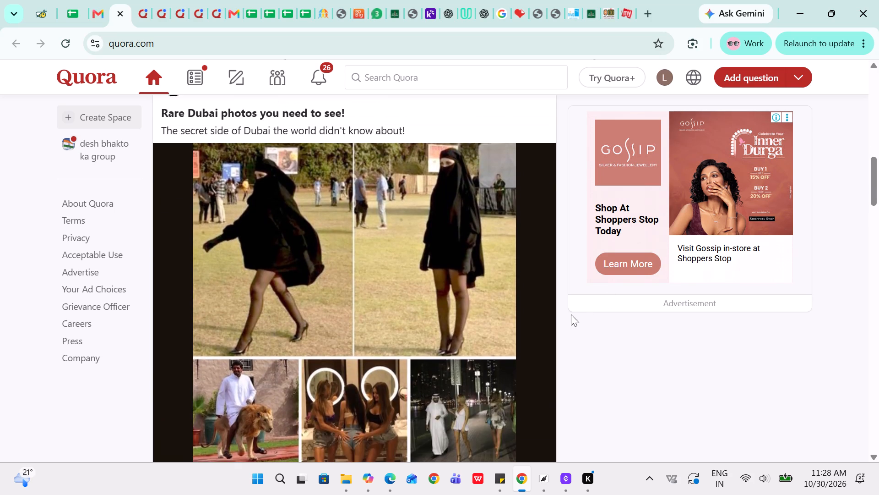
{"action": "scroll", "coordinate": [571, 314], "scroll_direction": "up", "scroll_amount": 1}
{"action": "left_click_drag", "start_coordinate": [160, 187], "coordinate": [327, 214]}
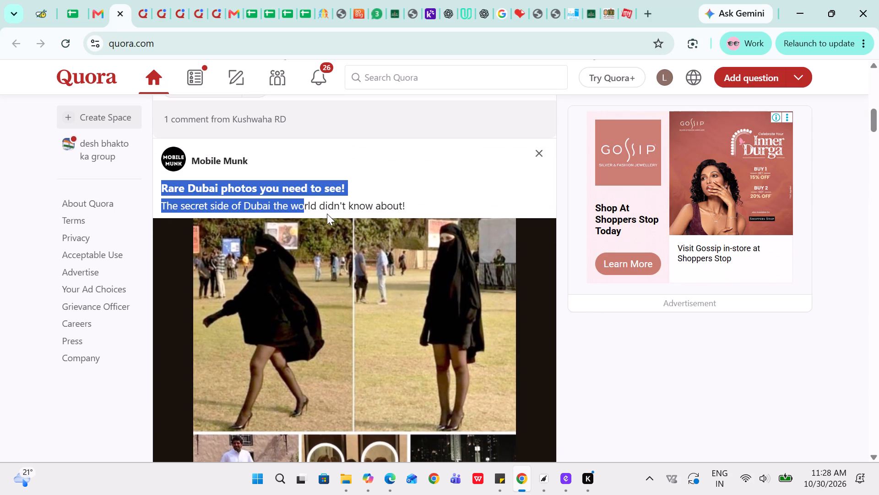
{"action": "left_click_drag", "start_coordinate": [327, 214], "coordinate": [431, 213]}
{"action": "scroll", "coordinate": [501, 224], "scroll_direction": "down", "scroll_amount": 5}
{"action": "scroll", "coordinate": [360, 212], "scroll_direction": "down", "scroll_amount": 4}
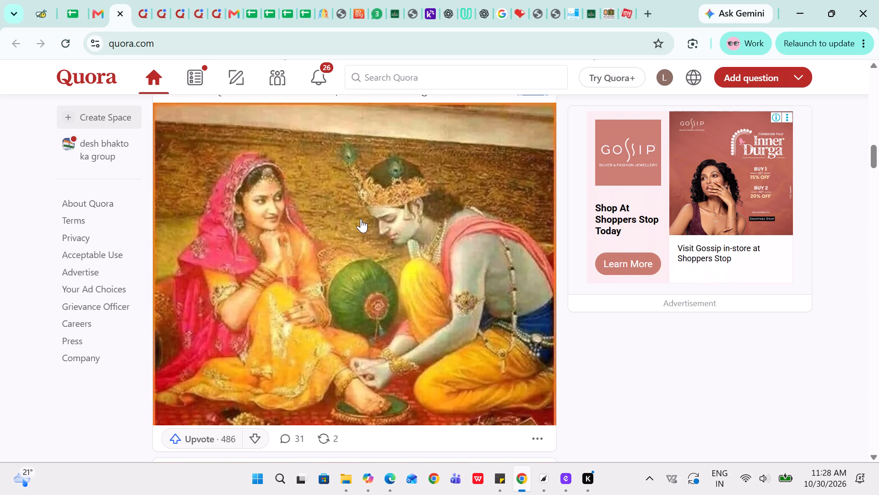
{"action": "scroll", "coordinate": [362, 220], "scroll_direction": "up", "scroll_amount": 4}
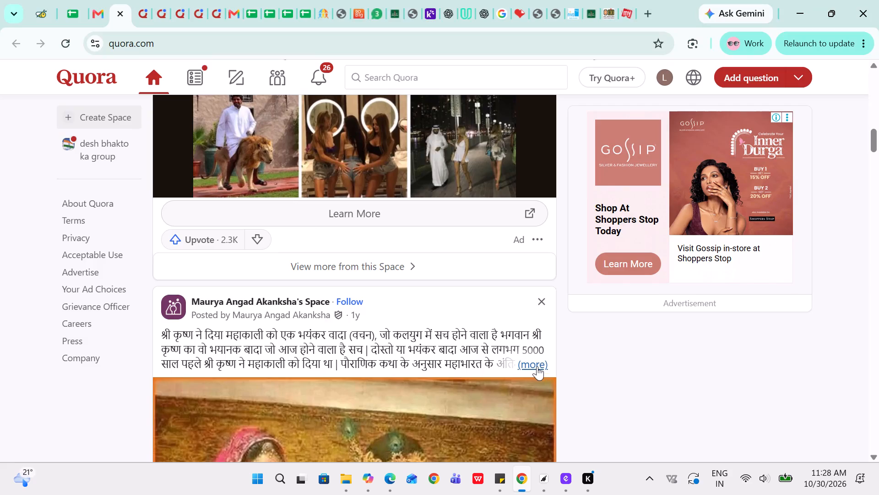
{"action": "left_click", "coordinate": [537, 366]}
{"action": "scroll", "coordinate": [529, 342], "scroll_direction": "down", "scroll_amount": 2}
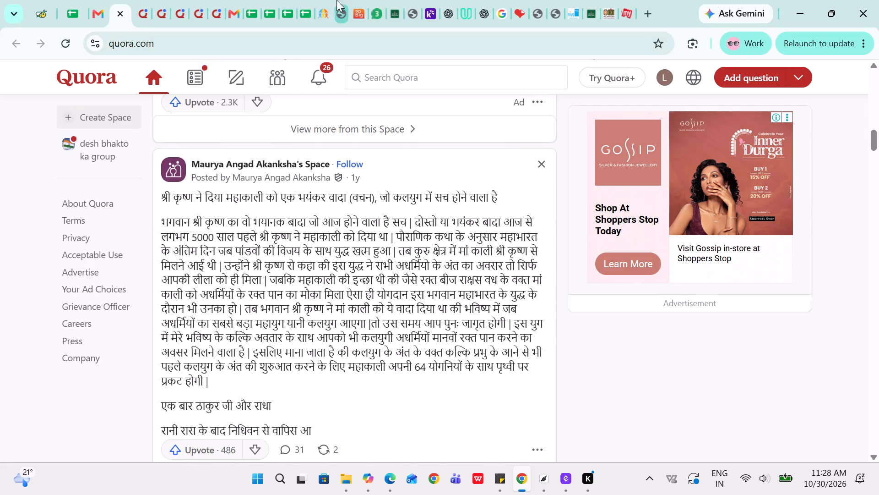
Search All Complaints by the phone number copied from row 89 of the October 2026 resolved sheet.
{"action": "left_click", "coordinate": [315, 0]}
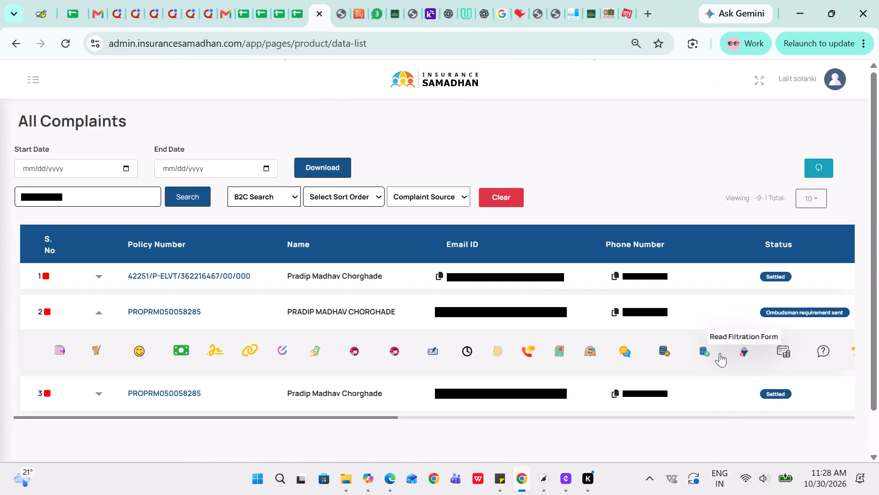
{"action": "left_click", "coordinate": [104, 313]}
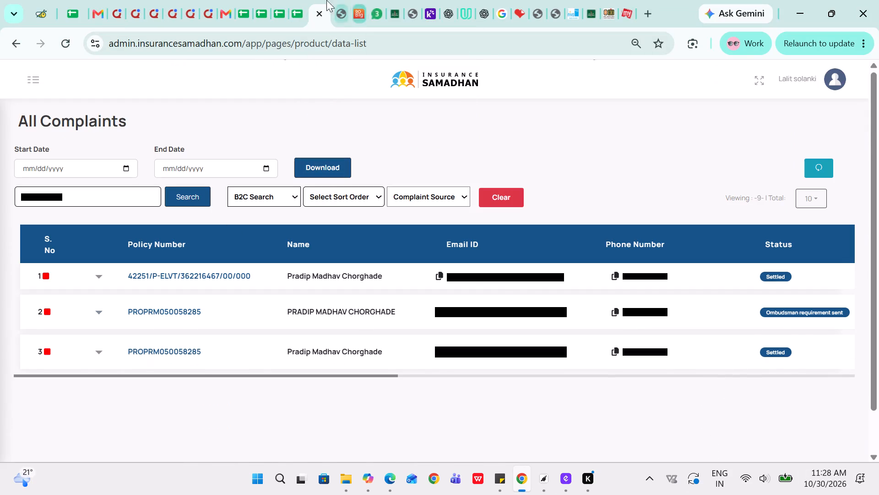
{"action": "left_click", "coordinate": [301, 0]}
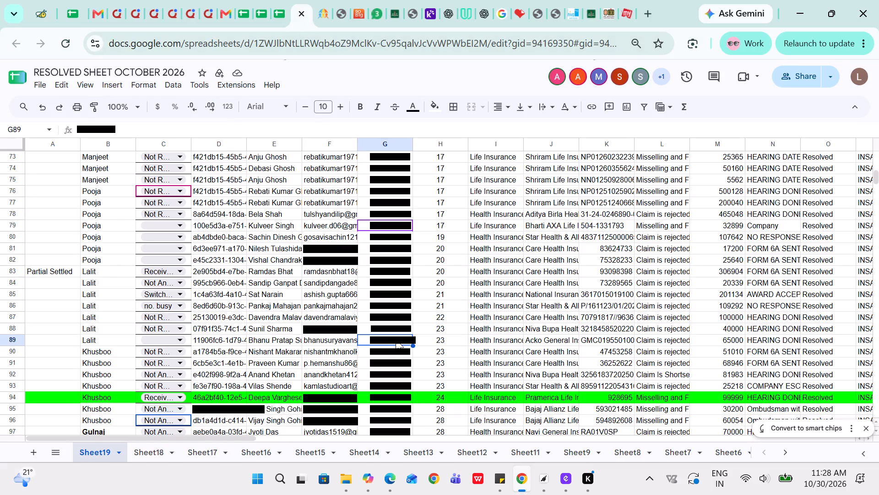
{"action": "key", "text": "ctrl+c"}
{"action": "left_click", "coordinate": [319, 0]}
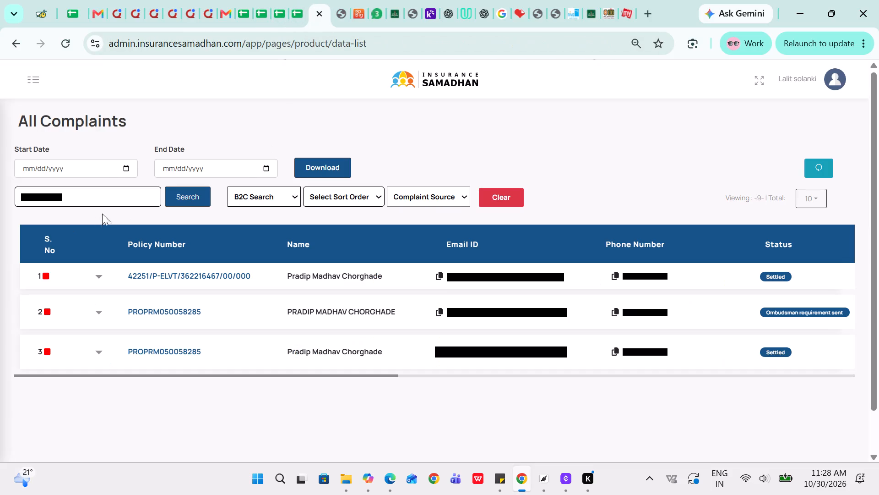
{"action": "left_click_drag", "start_coordinate": [105, 210], "coordinate": [0, 221]}
{"action": "left_click", "coordinate": [98, 208]}
{"action": "left_click_drag", "start_coordinate": [106, 187], "coordinate": [0, 210]}
{"action": "key", "text": "ctrl+v"}
{"action": "left_click", "coordinate": [164, 194]}
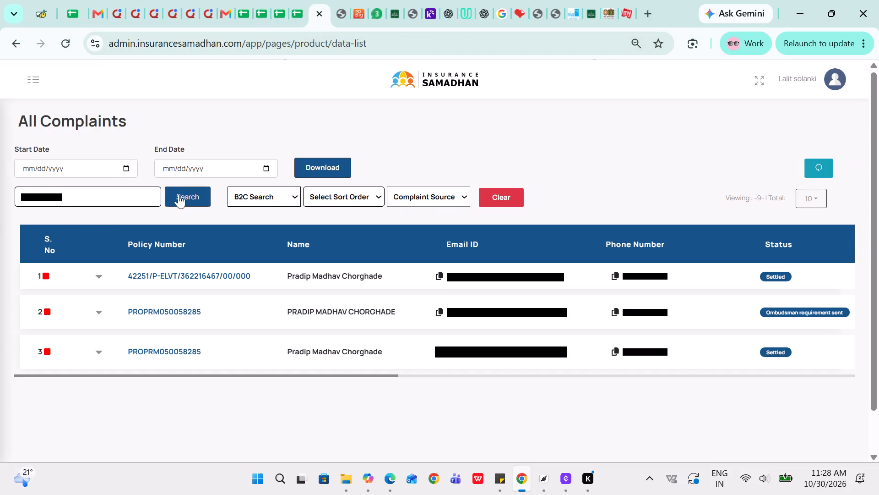
{"action": "left_click", "coordinate": [183, 196]}
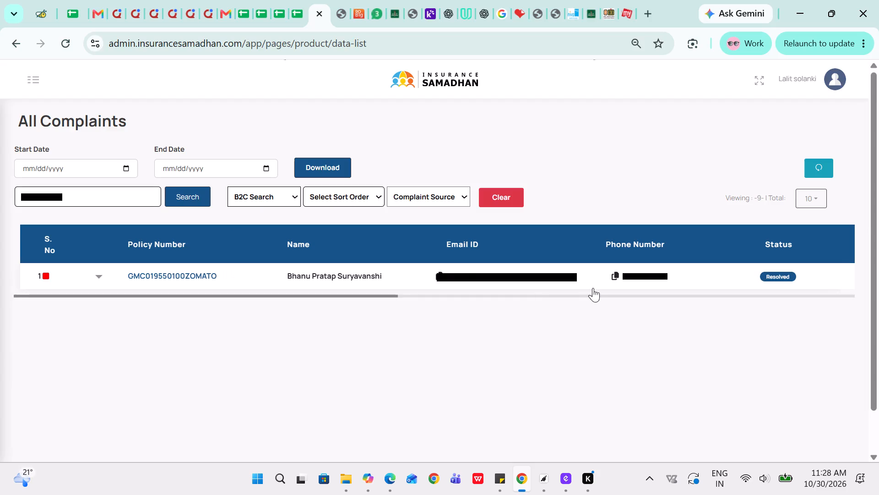
Open the found complaint's communication log, read the latest entry's description, and close the log.
{"action": "left_click", "coordinate": [593, 288]}
{"action": "left_click", "coordinate": [629, 314]}
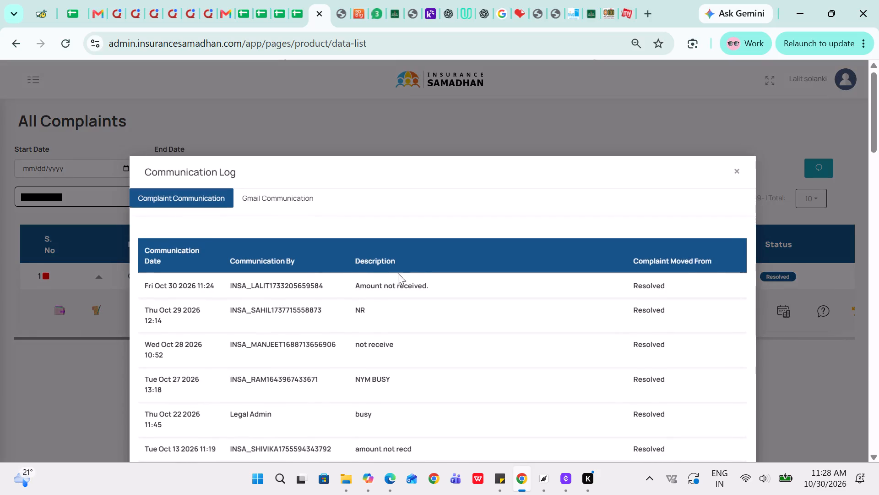
{"action": "left_click_drag", "start_coordinate": [464, 285], "coordinate": [356, 288]}
{"action": "left_click", "coordinate": [318, 127]}
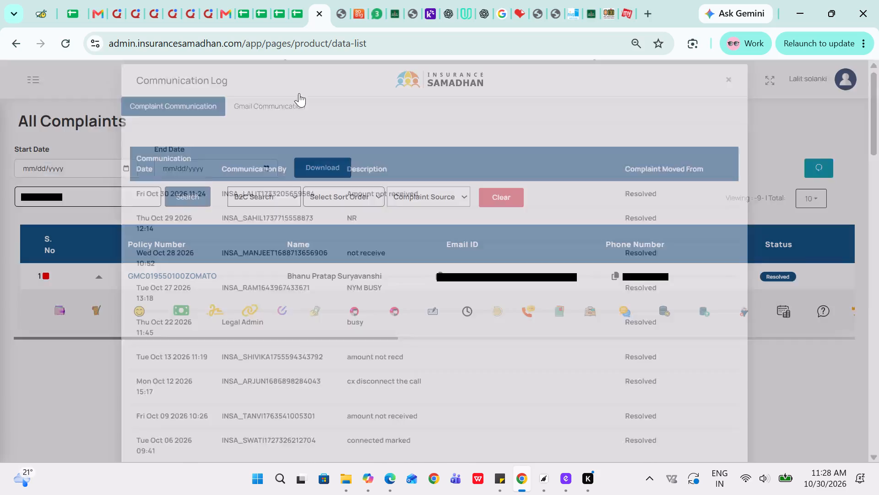
Set the payment status in row 89 of the October 2026 resolved sheet to Not Recieved.
{"action": "left_click", "coordinate": [297, 0]}
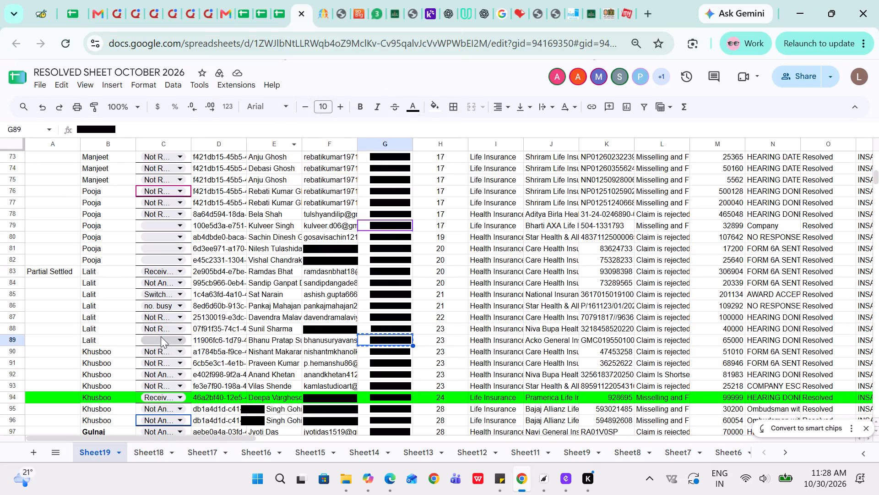
{"action": "left_click", "coordinate": [162, 336]}
{"action": "left_click", "coordinate": [163, 391]}
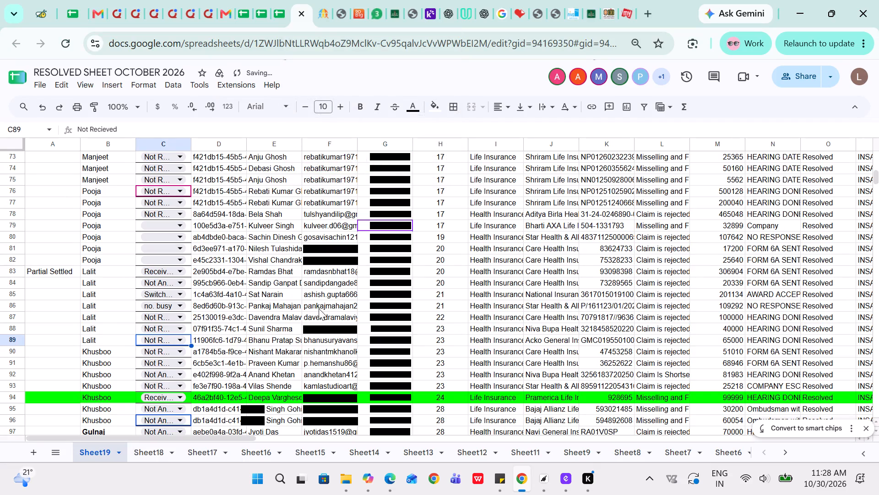
Search All Complaints by the phone number copied from row 5 of the Oct 29 miss call sheet in Missed call Ombudsman 2026.
{"action": "left_click", "coordinate": [300, 14]}
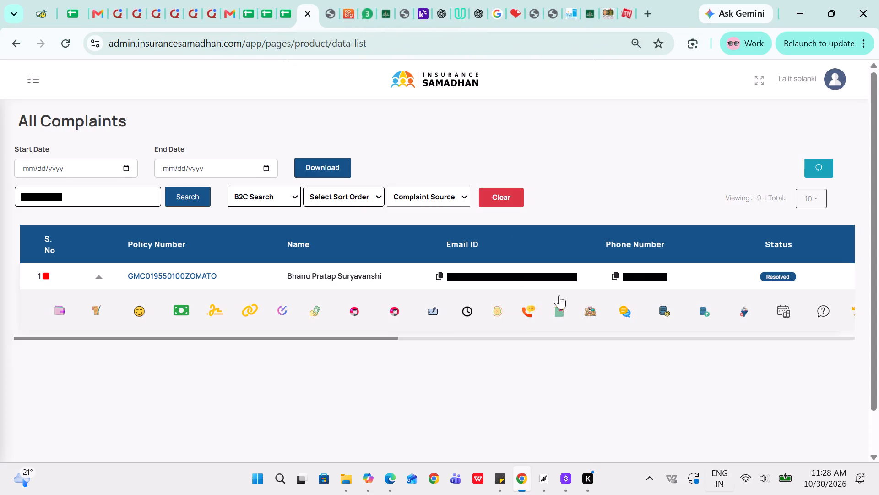
{"action": "left_click", "coordinate": [292, 0]}
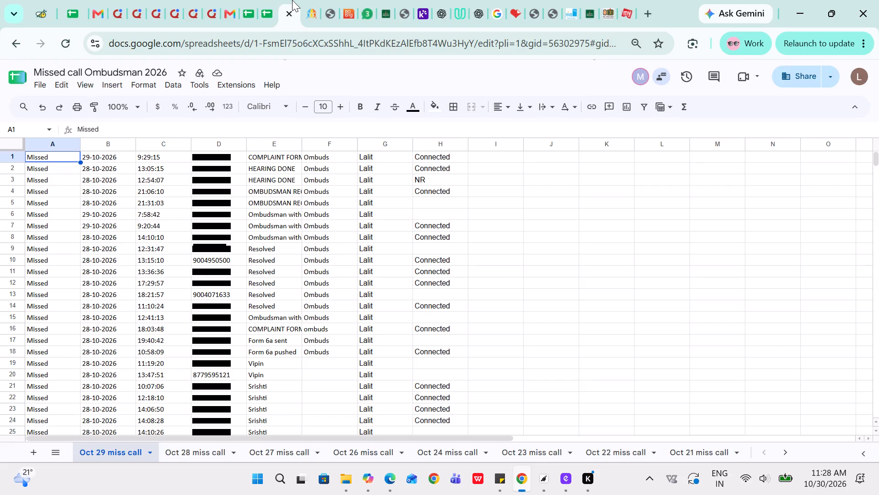
{"action": "scroll", "coordinate": [391, 182], "scroll_direction": "up", "scroll_amount": 4}
{"action": "left_click", "coordinate": [429, 205]}
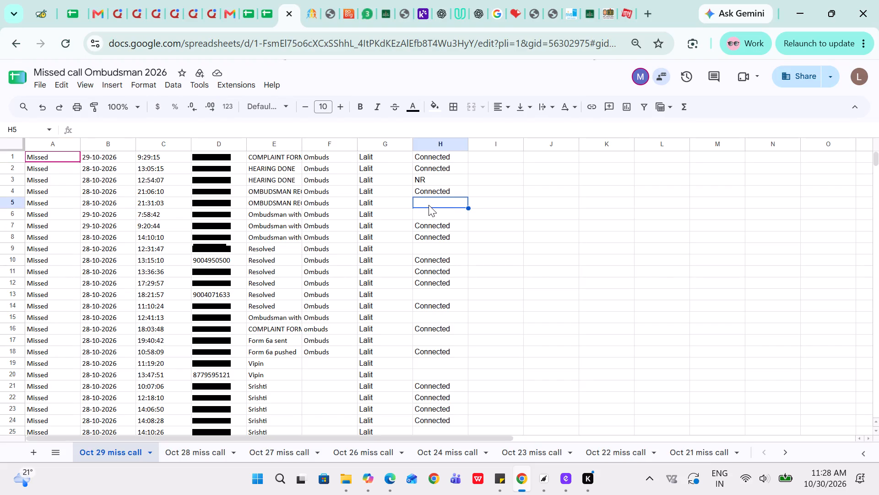
{"action": "key", "text": "Left"}
{"action": "key", "text": "Left"}
{"action": "key", "text": "Left"}
{"action": "key", "text": "Left"}
{"action": "key", "text": "ctrl+c"}
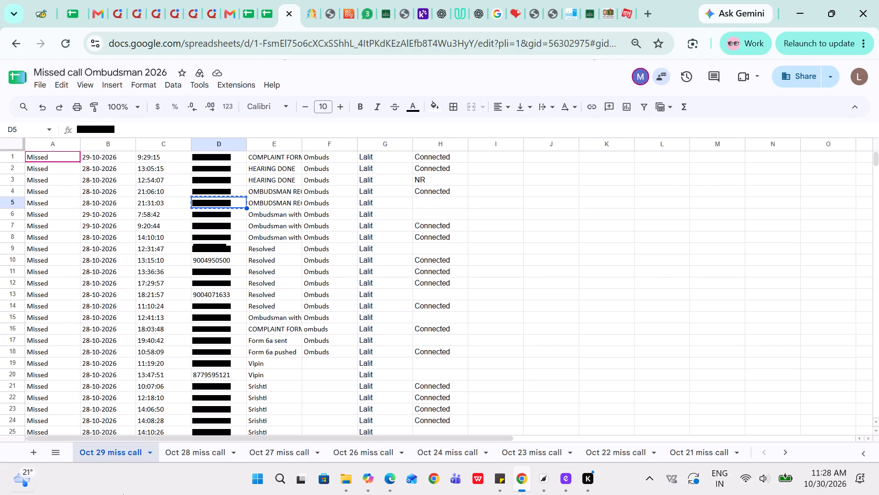
{"action": "left_click", "coordinate": [312, 0]}
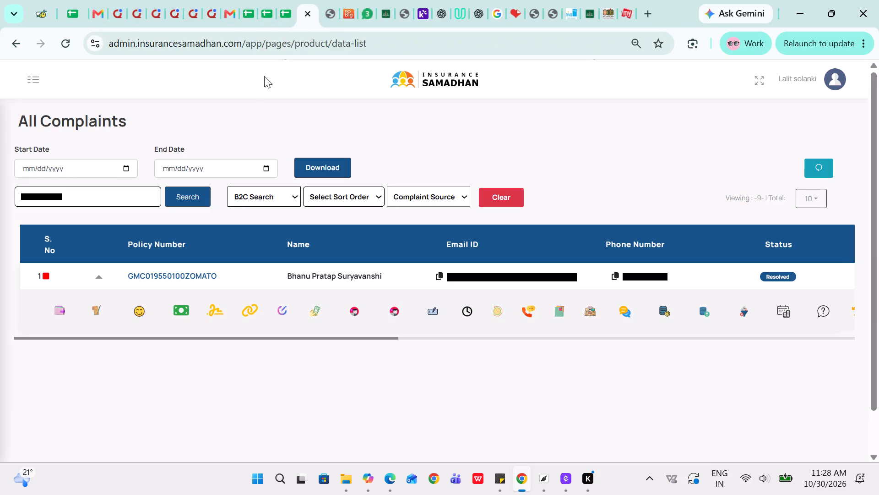
{"action": "left_click_drag", "start_coordinate": [96, 193], "coordinate": [0, 199]}
{"action": "key", "text": "ctrl+v"}
{"action": "left_click", "coordinate": [160, 191]}
{"action": "left_click", "coordinate": [172, 195]}
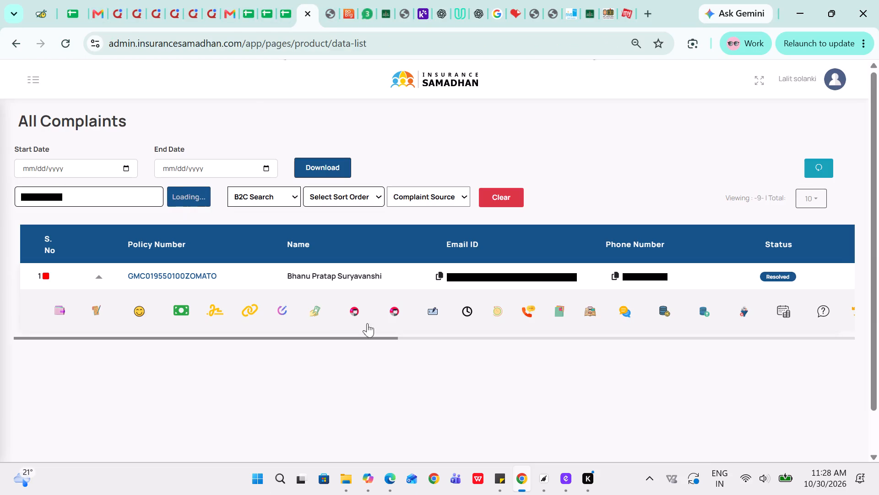
{"action": "left_click", "coordinate": [469, 377]}
Open the missed caller's communication log, read the most recent call descriptions, and close the log.
{"action": "left_click", "coordinate": [597, 276]}
{"action": "left_click", "coordinate": [634, 308]}
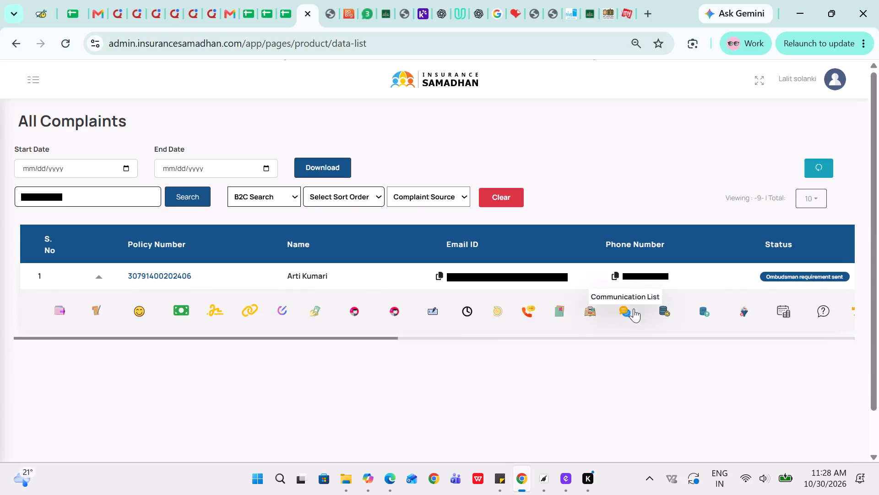
{"action": "left_click_drag", "start_coordinate": [586, 278], "coordinate": [420, 278]}
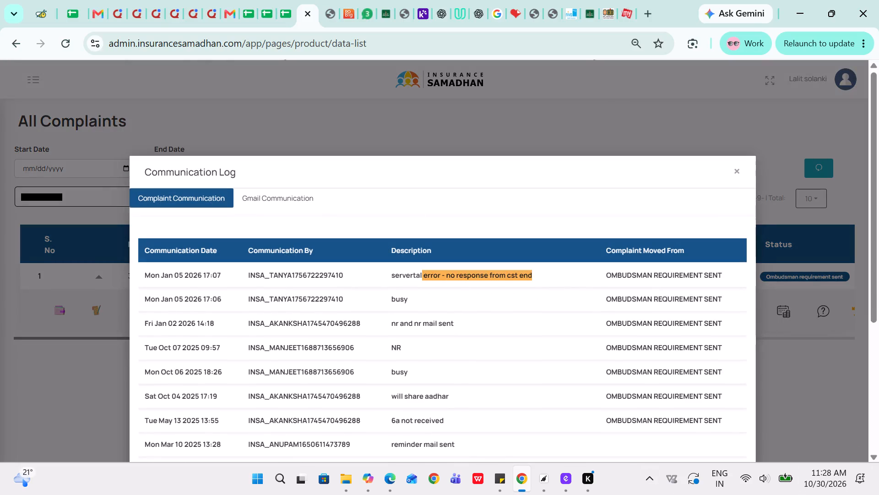
{"action": "left_click", "coordinate": [428, 127]}
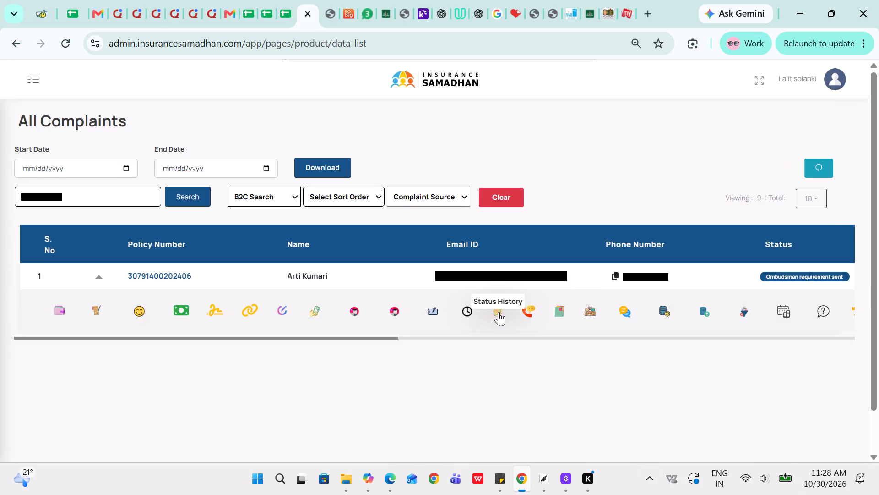
Review the missed caller's dated complaint status history through its latest entry and close it.
{"action": "left_click", "coordinate": [499, 312]}
{"action": "scroll", "coordinate": [499, 312], "scroll_direction": "down", "scroll_amount": 20}
{"action": "scroll", "coordinate": [499, 312], "scroll_direction": "down", "scroll_amount": 11}
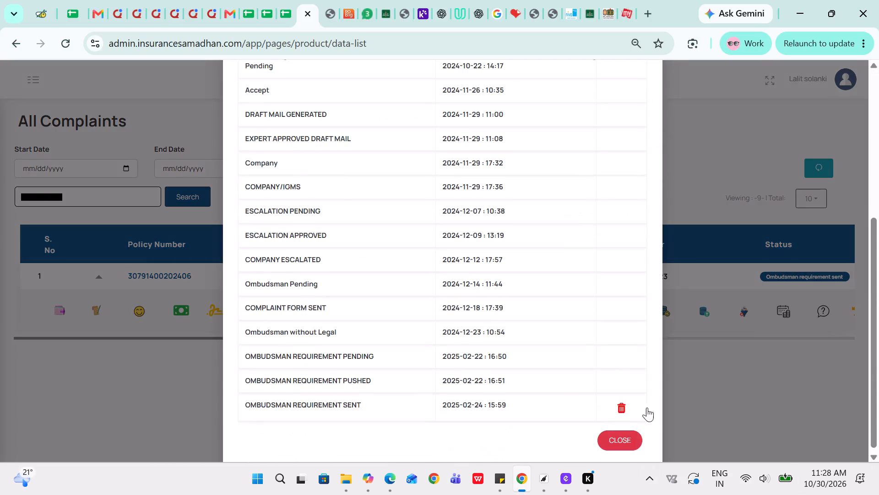
{"action": "left_click", "coordinate": [739, 417]}
Copy the complaint's phone number, close the resolution proof document, and call that number from the Smartflo dialer.
{"action": "left_click", "coordinate": [611, 280]}
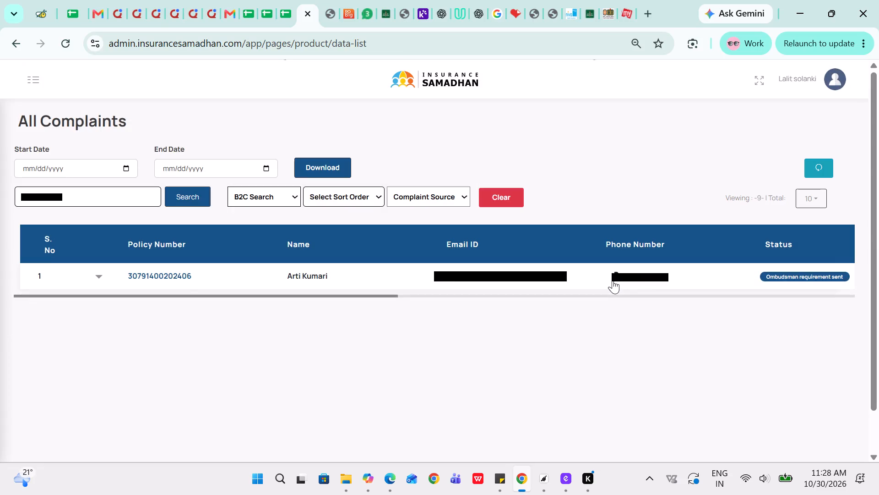
{"action": "left_click", "coordinate": [615, 278]}
{"action": "left_click", "coordinate": [327, 0]}
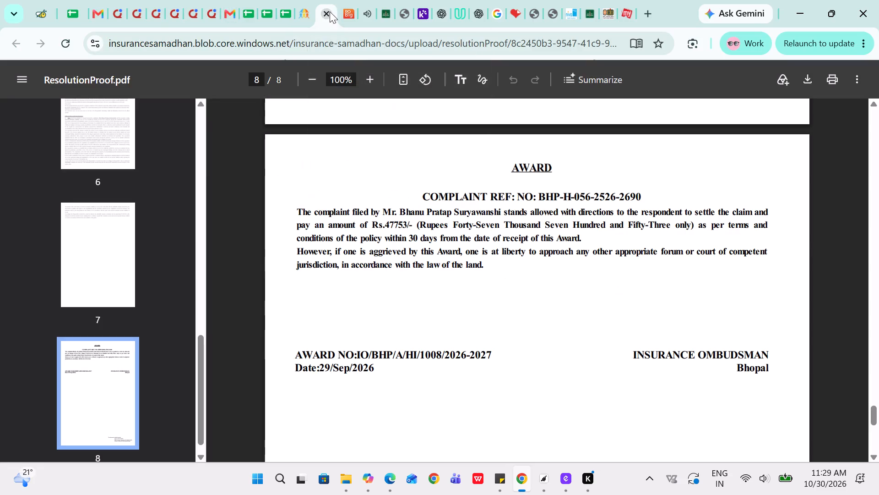
{"action": "left_click", "coordinate": [331, 16]}
{"action": "double_click", "coordinate": [396, 153]}
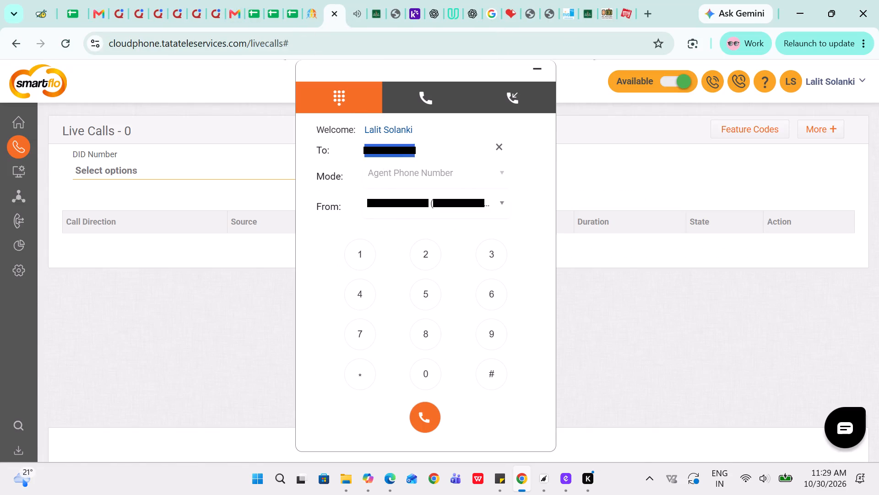
{"action": "key", "text": "ctrl+v"}
{"action": "left_click", "coordinate": [430, 423]}
{"action": "left_click_drag", "start_coordinate": [703, 347], "coordinate": [708, 347]}
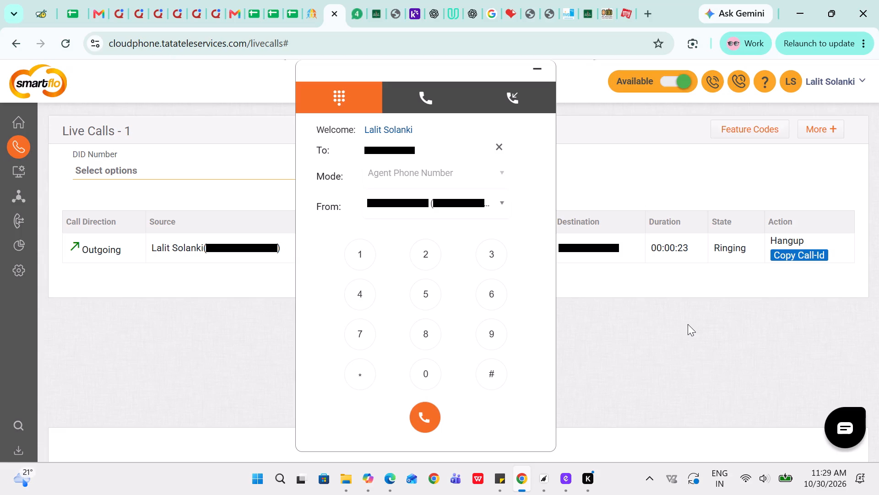
Return to All Complaints and review the called complainant's status history again down to its latest entry.
{"action": "left_click", "coordinate": [315, 0]}
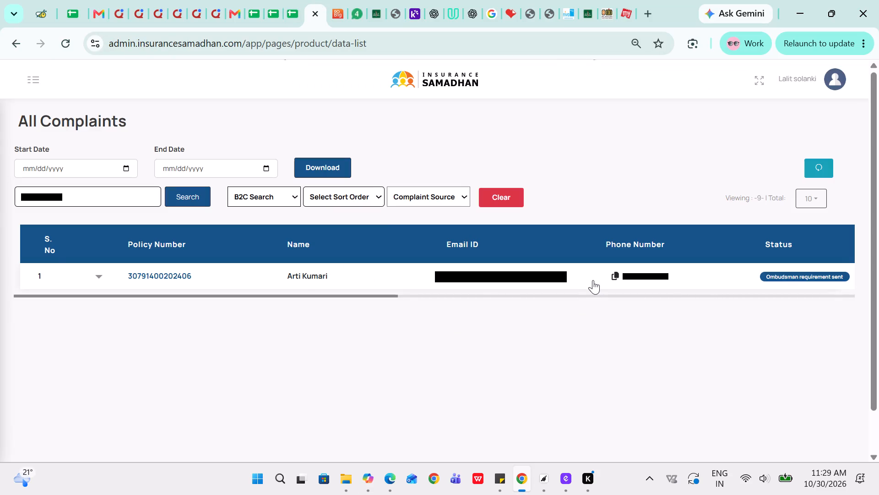
{"action": "scroll", "coordinate": [593, 280], "scroll_direction": "left", "scroll_amount": 4}
{"action": "scroll", "coordinate": [593, 280], "scroll_direction": "right", "scroll_amount": 4}
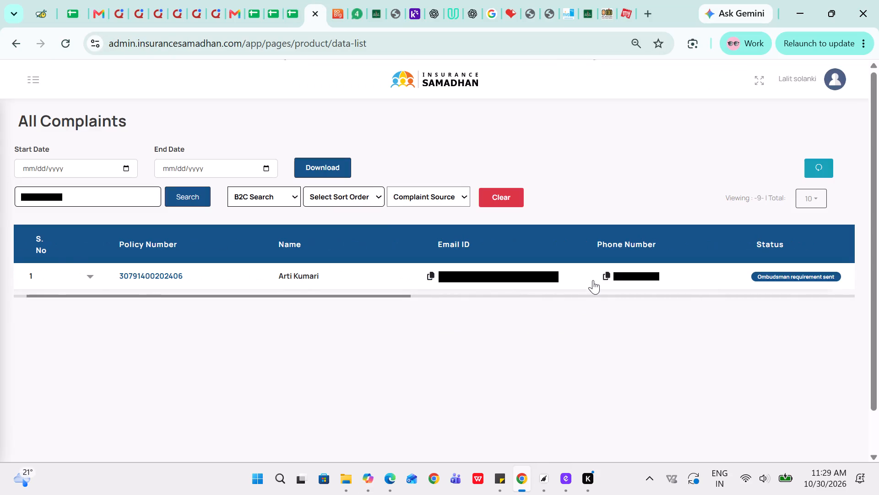
{"action": "left_click", "coordinate": [593, 280]}
{"action": "left_click", "coordinate": [499, 316]}
{"action": "scroll", "coordinate": [500, 316], "scroll_direction": "down", "scroll_amount": 8}
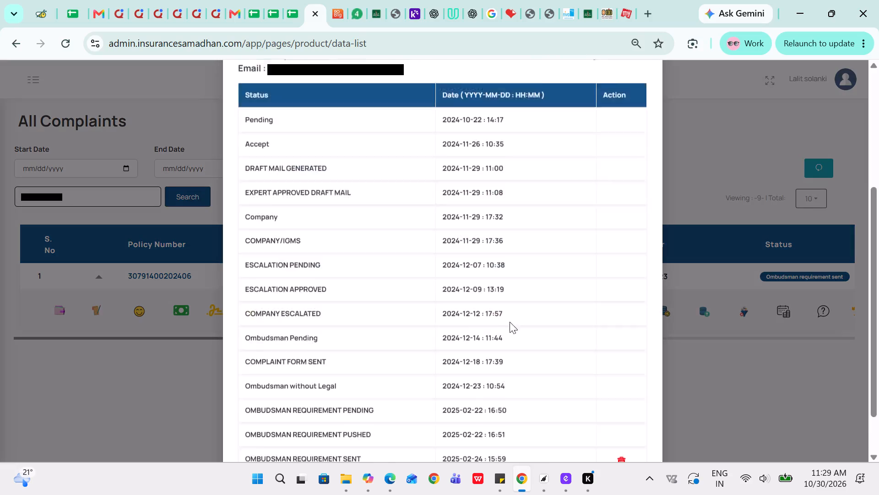
{"action": "scroll", "coordinate": [510, 322], "scroll_direction": "down", "scroll_amount": 5}
{"action": "scroll", "coordinate": [520, 319], "scroll_direction": "up", "scroll_amount": 1}
{"action": "scroll", "coordinate": [520, 319], "scroll_direction": "down", "scroll_amount": 4}
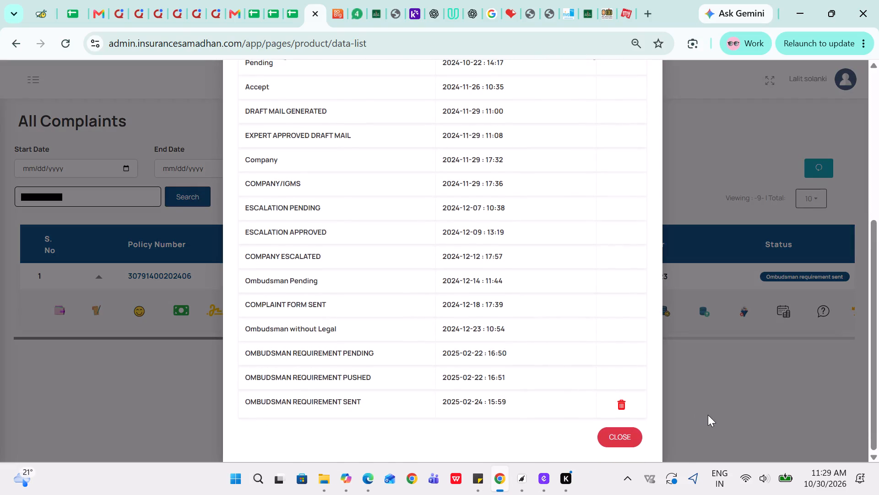
{"action": "left_click", "coordinate": [763, 382]}
Open the complaint's details and examine the dates and requirement information in its Ombudsman section.
{"action": "left_click", "coordinate": [153, 276]}
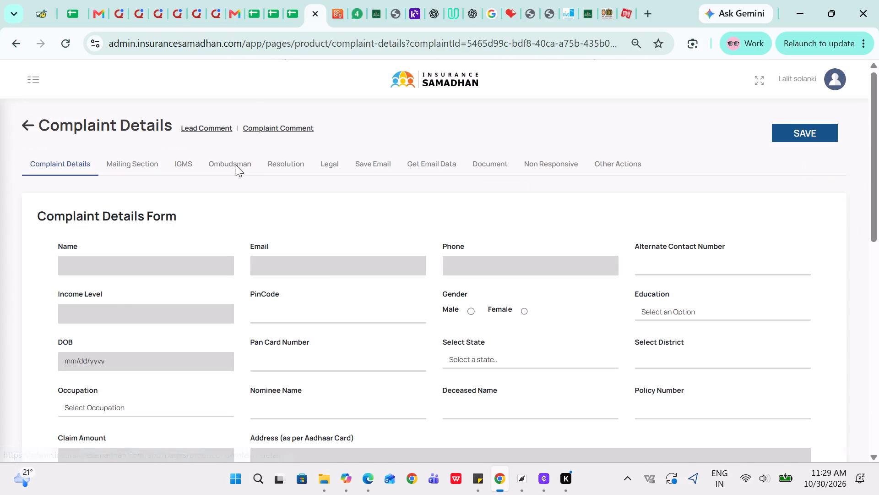
{"action": "left_click", "coordinate": [236, 164]}
{"action": "scroll", "coordinate": [236, 164], "scroll_direction": "down", "scroll_amount": 6}
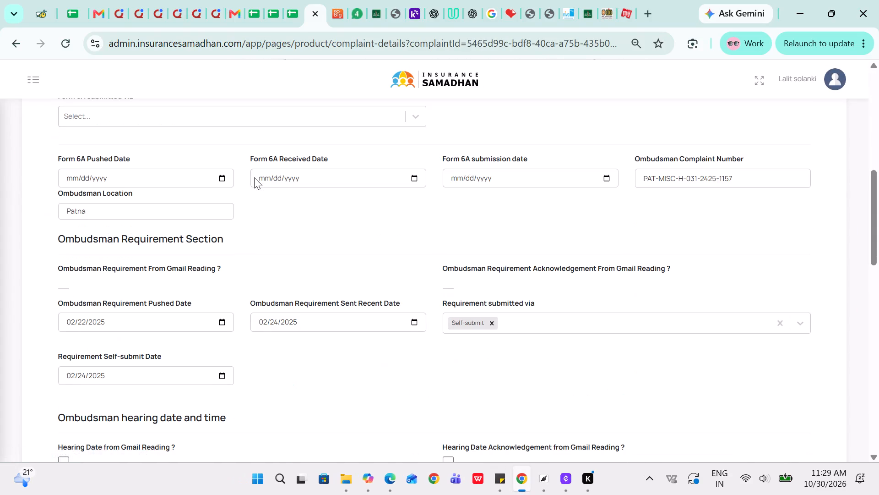
Examine the Form 6A data, requirement dates and submission details throughout the complaint's Ombudsman section.
{"action": "scroll", "coordinate": [256, 180], "scroll_direction": "down", "scroll_amount": 3}
{"action": "scroll", "coordinate": [284, 189], "scroll_direction": "up", "scroll_amount": 8}
{"action": "scroll", "coordinate": [284, 189], "scroll_direction": "down", "scroll_amount": 1}
{"action": "scroll", "coordinate": [284, 189], "scroll_direction": "up", "scroll_amount": 9}
{"action": "scroll", "coordinate": [294, 199], "scroll_direction": "down", "scroll_amount": 5}
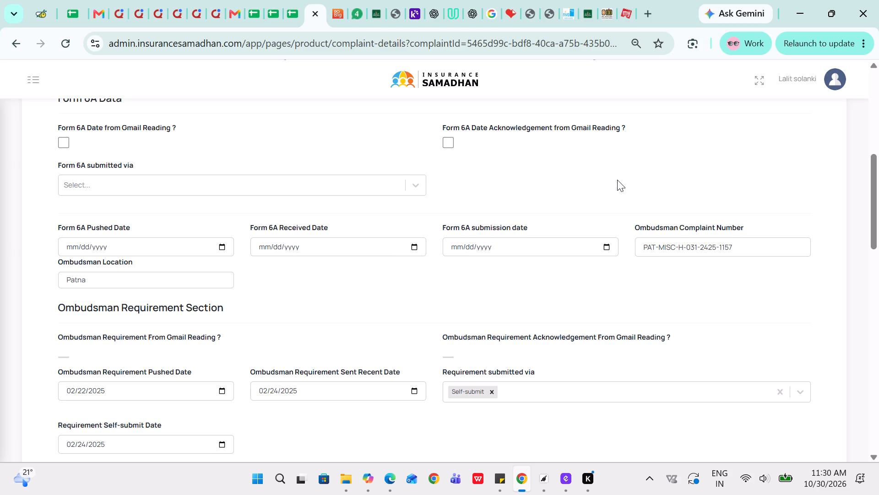
{"action": "scroll", "coordinate": [352, 120], "scroll_direction": "up", "scroll_amount": 5}
{"action": "scroll", "coordinate": [170, 214], "scroll_direction": "up", "scroll_amount": 4}
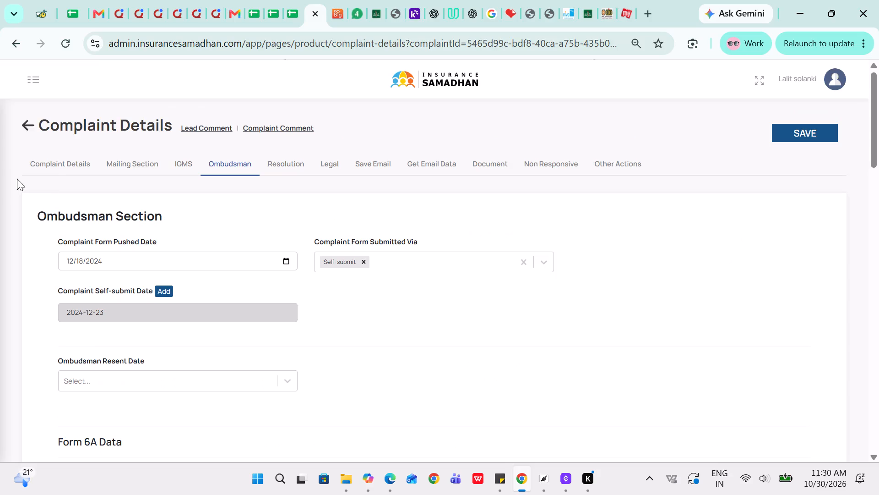
Switch from the Ombudsman section to the Complaint Details Form of the same complaint.
{"action": "left_click", "coordinate": [53, 165]}
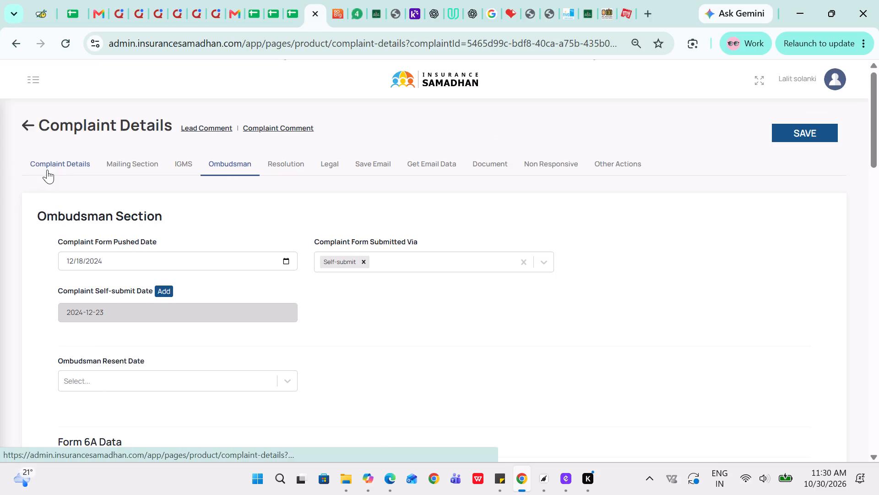
{"action": "left_click", "coordinate": [56, 168]}
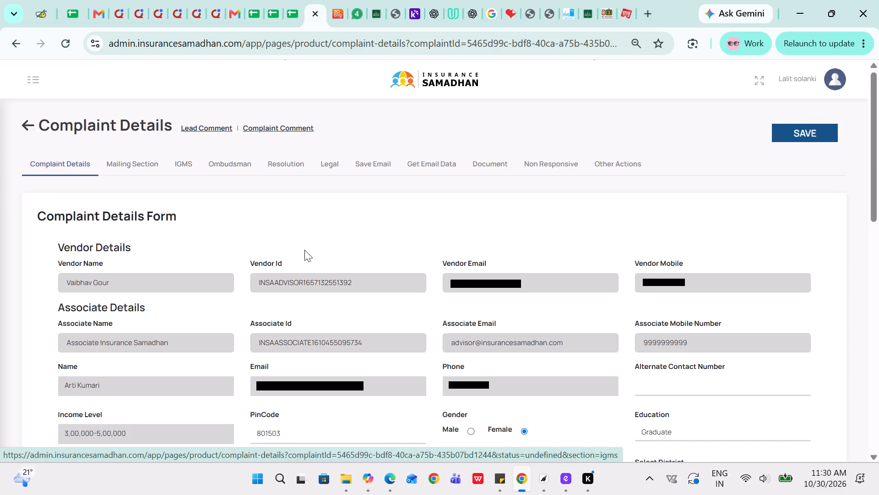
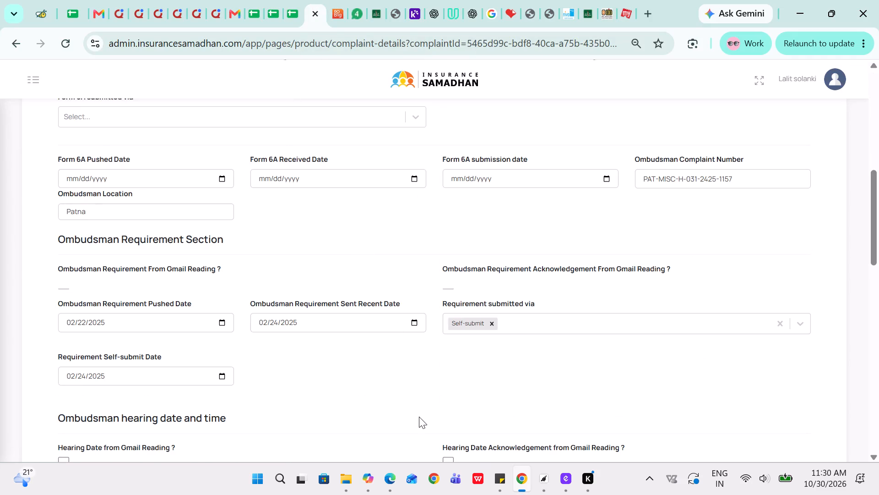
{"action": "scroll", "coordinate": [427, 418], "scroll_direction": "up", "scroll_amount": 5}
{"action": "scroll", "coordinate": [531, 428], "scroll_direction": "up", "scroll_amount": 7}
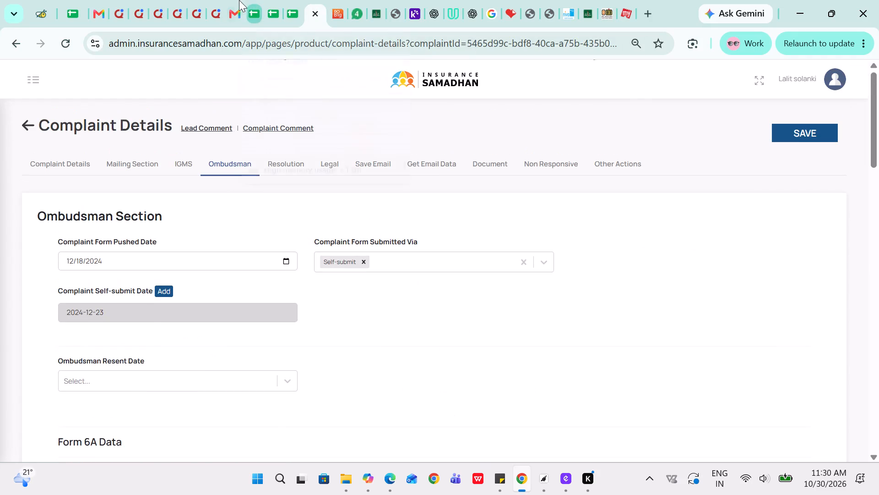
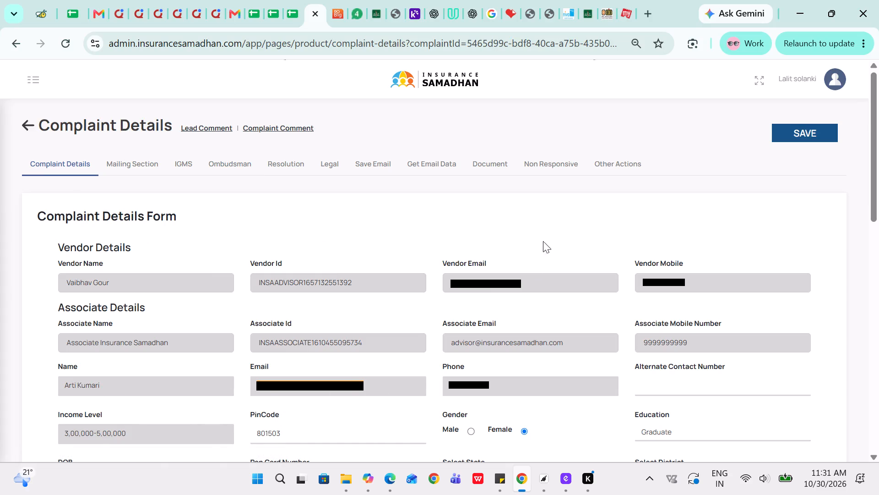
Start a new complaint tracking request on the CIO ombudsman site, using the phone number copied from the open complaint's details.
{"action": "left_click", "coordinate": [585, 0]}
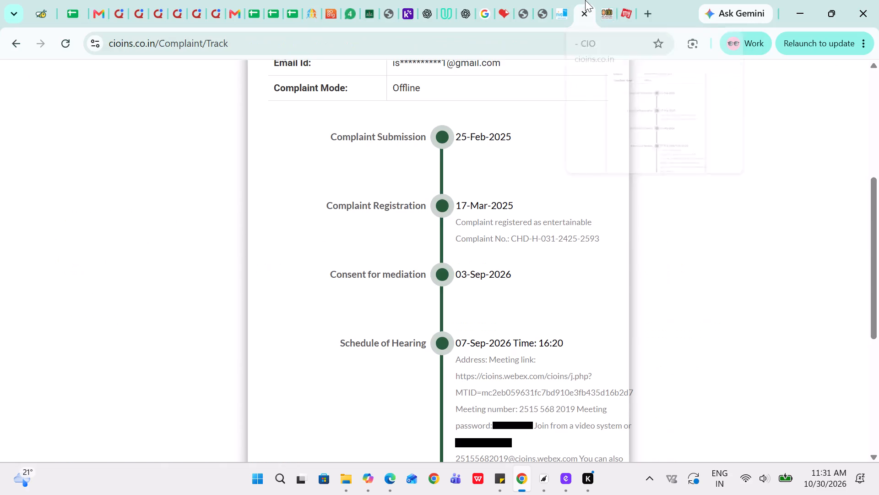
{"action": "scroll", "coordinate": [501, 266], "scroll_direction": "down", "scroll_amount": 3}
{"action": "scroll", "coordinate": [498, 266], "scroll_direction": "up", "scroll_amount": 16}
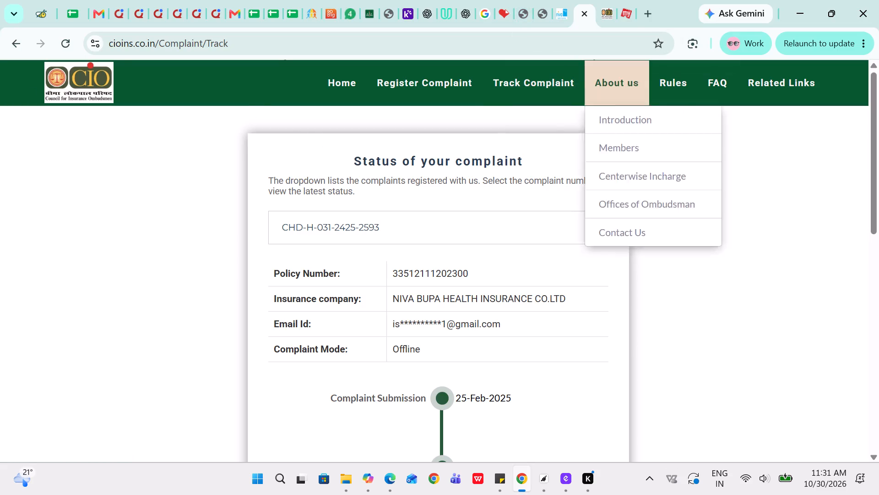
{"action": "left_click", "coordinate": [548, 74]}
{"action": "left_click", "coordinate": [307, 0]}
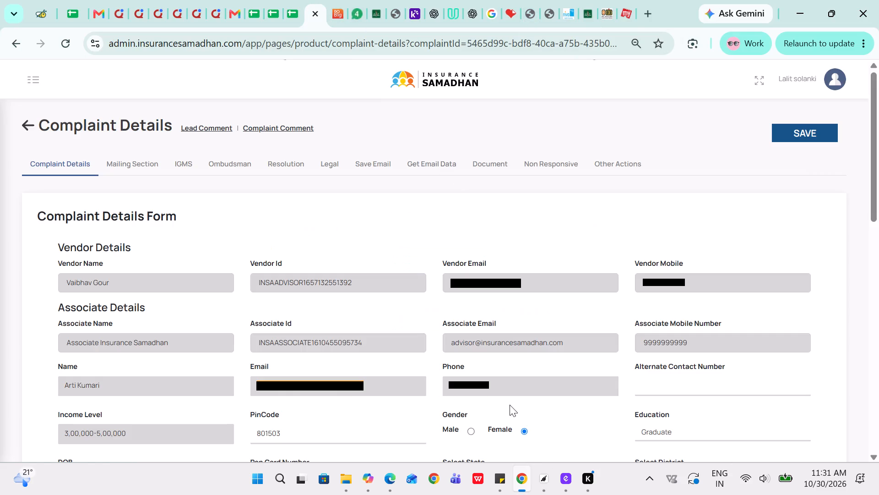
{"action": "left_click_drag", "start_coordinate": [529, 386], "coordinate": [400, 401]}
{"action": "key", "text": "ctrl+c"}
{"action": "key", "text": "ctrl+c"}
{"action": "key", "text": "ctrl+c"}
{"action": "key", "text": "ctrl+c"}
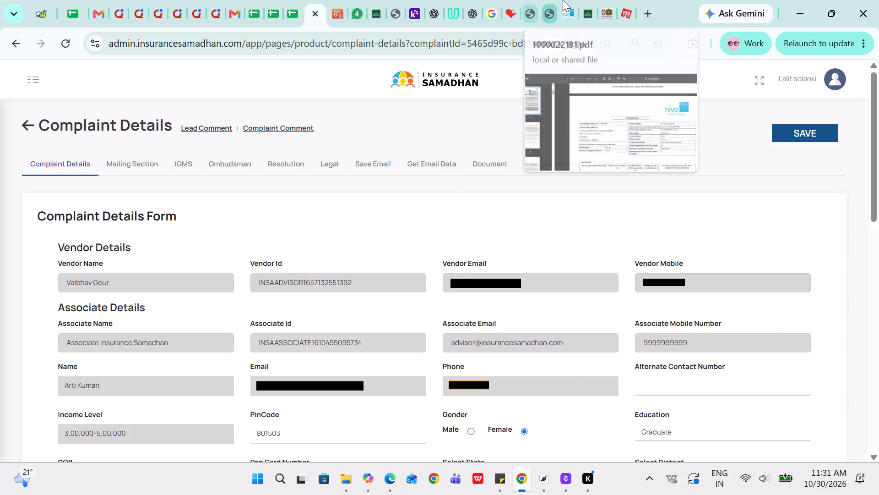
{"action": "left_click", "coordinate": [588, 0]}
{"action": "key", "text": "ctrl+v"}
{"action": "left_click", "coordinate": [458, 274]}
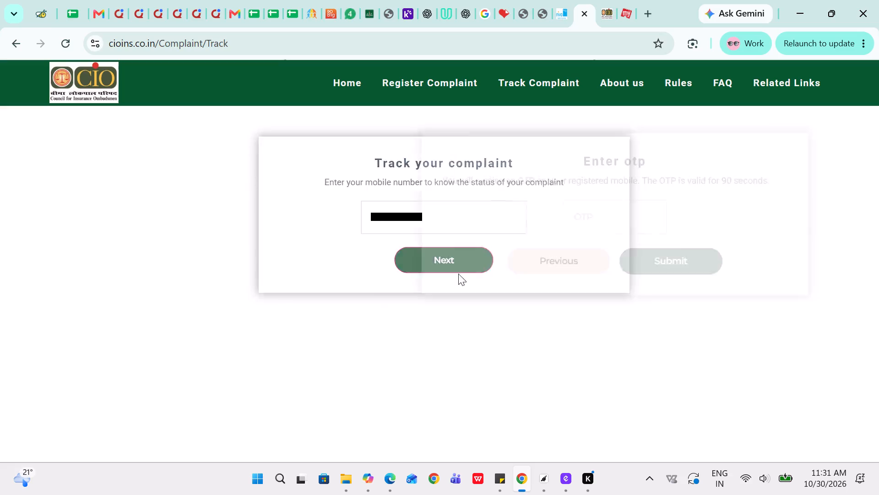
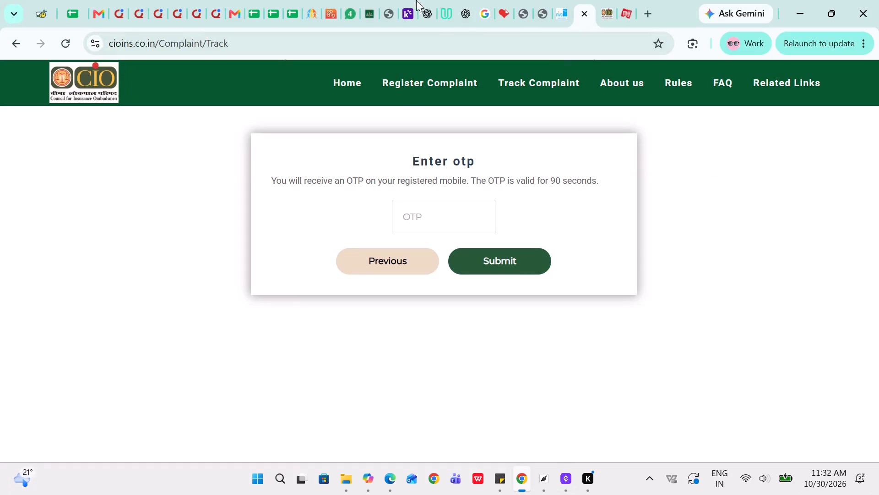
Recheck the complainant's phone number in the complaint details and resubmit the CIO tracking request for a new OTP.
{"action": "left_click", "coordinate": [315, 0]}
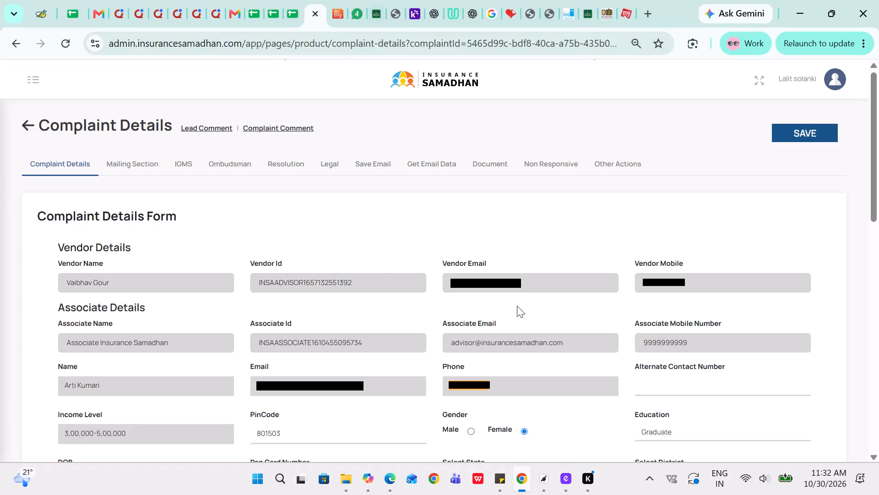
{"action": "left_click", "coordinate": [492, 395]}
{"action": "left_click_drag", "start_coordinate": [523, 387], "coordinate": [391, 385]}
{"action": "left_click", "coordinate": [590, 0]}
{"action": "left_click", "coordinate": [379, 268]}
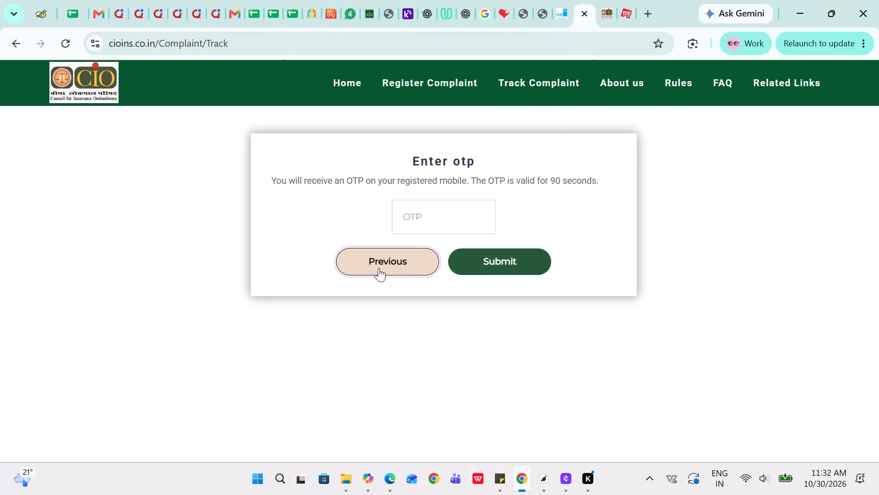
{"action": "left_click", "coordinate": [450, 267]}
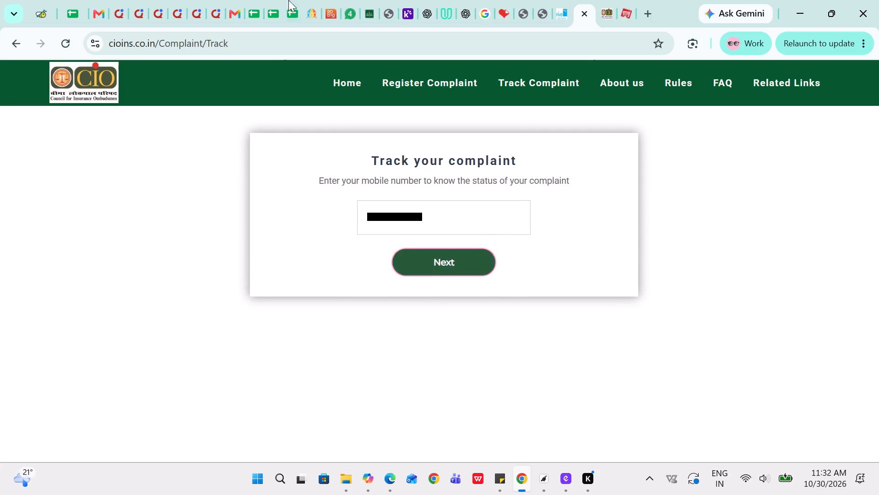
Examine the vendor's email address in the complaint details form.
{"action": "left_click", "coordinate": [308, 0]}
{"action": "left_click", "coordinate": [489, 234]}
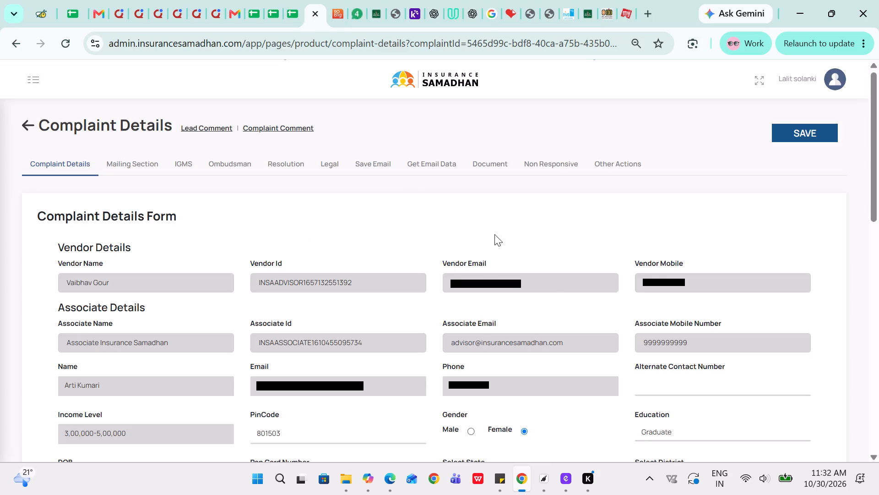
{"action": "left_click_drag", "start_coordinate": [552, 288], "coordinate": [404, 299]}
{"action": "left_click", "coordinate": [482, 236]}
{"action": "left_click_drag", "start_coordinate": [549, 283], "coordinate": [393, 297]}
{"action": "left_click", "coordinate": [470, 231]}
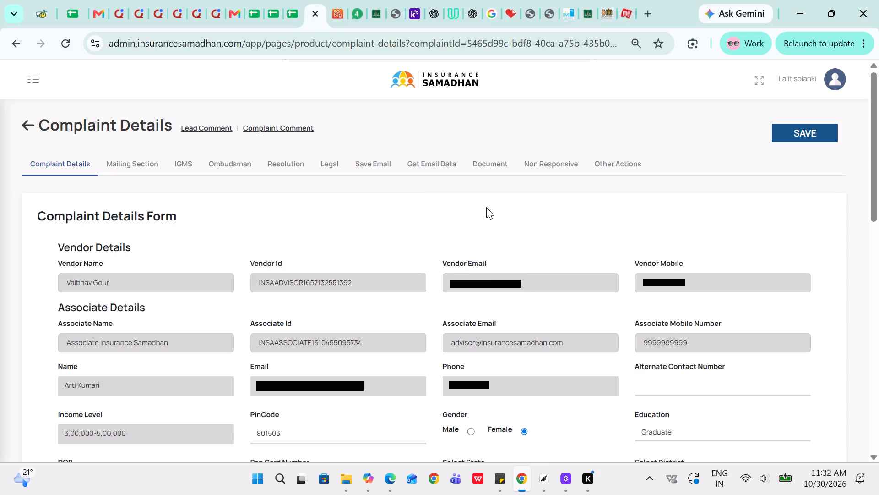
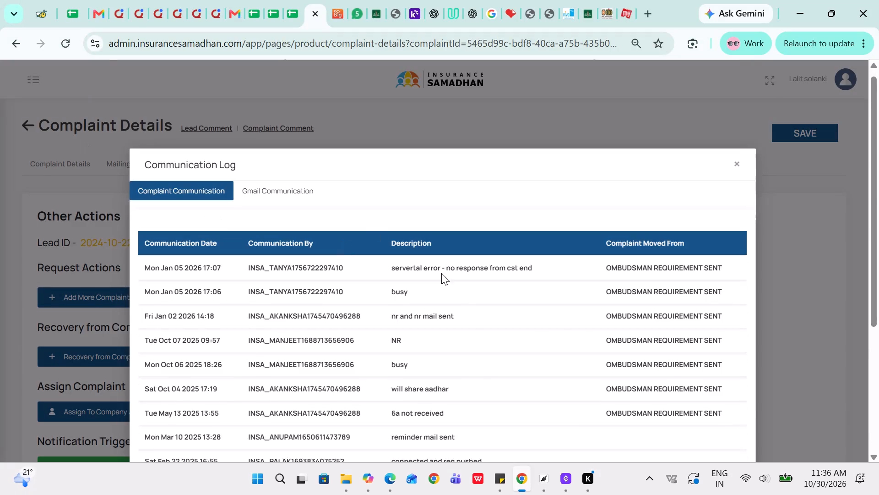
Add and save the complaint comment "Online tracked // In-process // 6a reminder shared.", dated 10/30/2026, and close the communication log.
{"action": "left_click", "coordinate": [506, 432]}
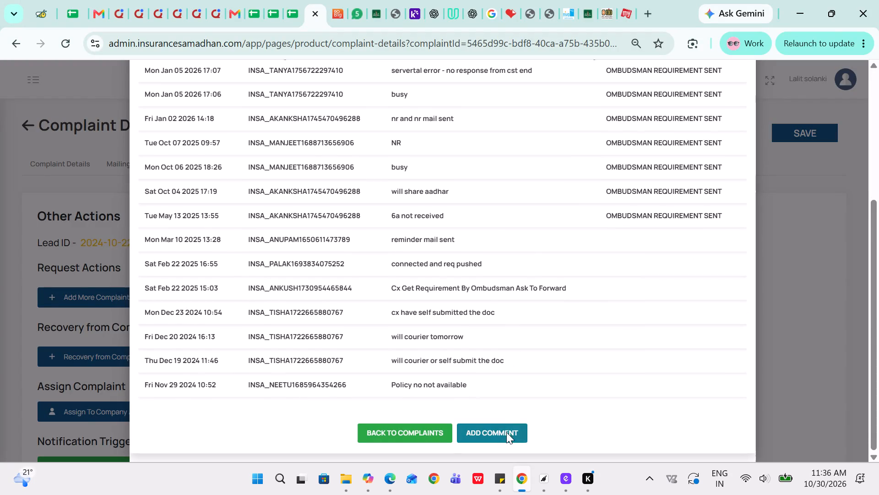
{"action": "left_click", "coordinate": [464, 293]}
{"action": "key", "text": "n"}
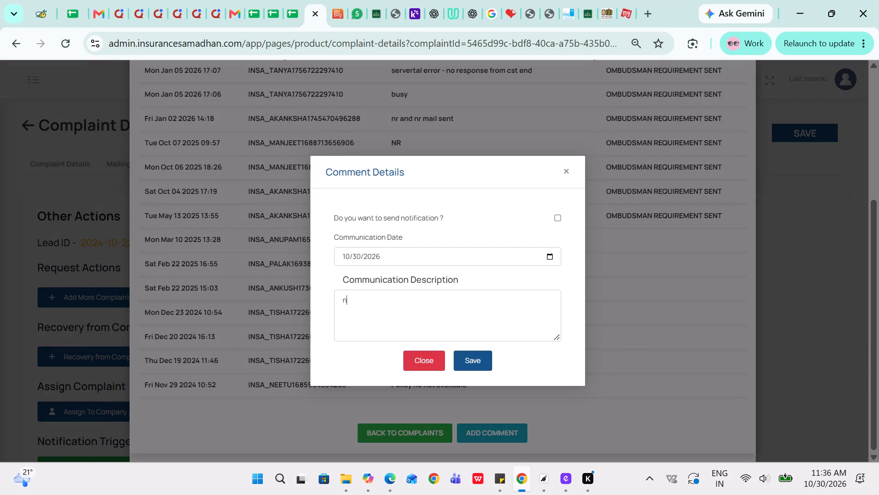
{"action": "key", "text": "BackSpace"}
{"action": "type", "text": "Online tracked //"}
{"action": "key", "text": "space"}
{"action": "type", "text": "in"}
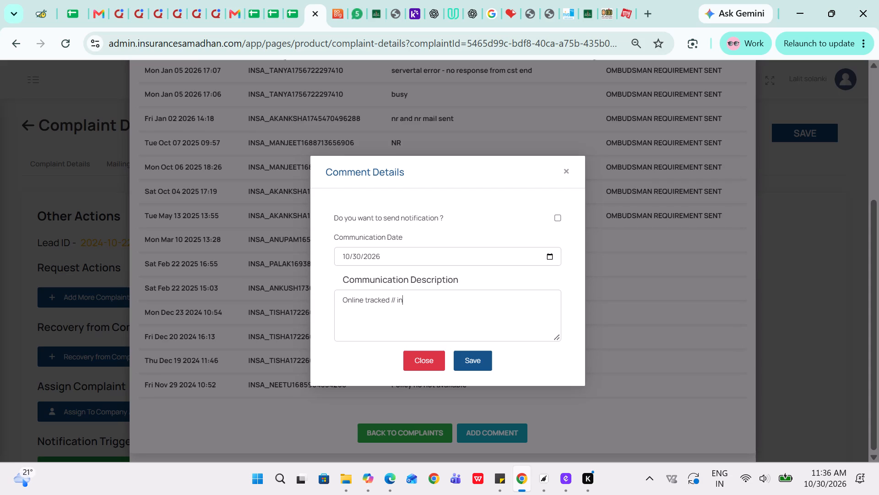
{"action": "key", "text": "BackSpace"}
{"action": "key", "text": "BackSpace"}
{"action": "key", "text": "n"}
{"action": "key", "text": "BackSpace"}
{"action": "type", "text": "In"}
{"action": "type", "text": "-price"}
{"action": "key", "text": "BackSpace"}
{"action": "key", "text": "BackSpace"}
{"action": "key", "text": "BackSpace"}
{"action": "type", "text": "ocess // Cx"}
{"action": "key", "text": "space"}
{"action": "key", "text": "BackSpace"}
{"action": "key", "text": "BackSpace"}
{"action": "key", "text": "BackSpace"}
{"action": "type", "text": "6a reminde rh"}
{"action": "key", "text": "BackSpace"}
{"action": "key", "text": "BackSpace"}
{"action": "key", "text": "BackSpace"}
{"action": "type", "text": "r shared."}
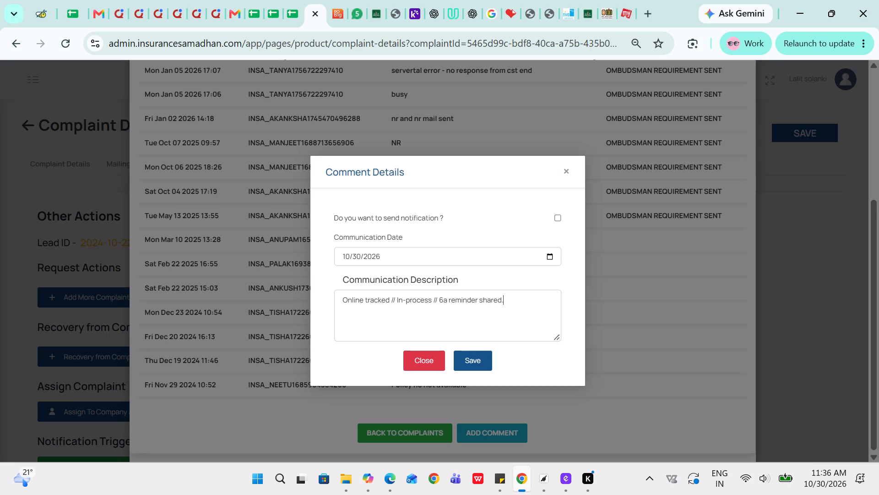
{"action": "left_click", "coordinate": [480, 357]}
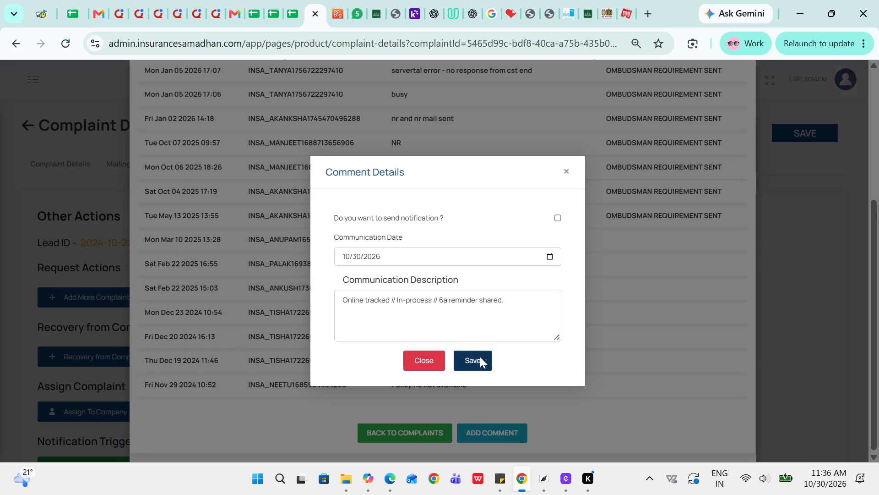
{"action": "left_click", "coordinate": [34, 110]}
Leave the complaint details record and return to the Oct 29 miss call sheet of Missed call Ombudsman 2026.
{"action": "left_click", "coordinate": [55, 167]}
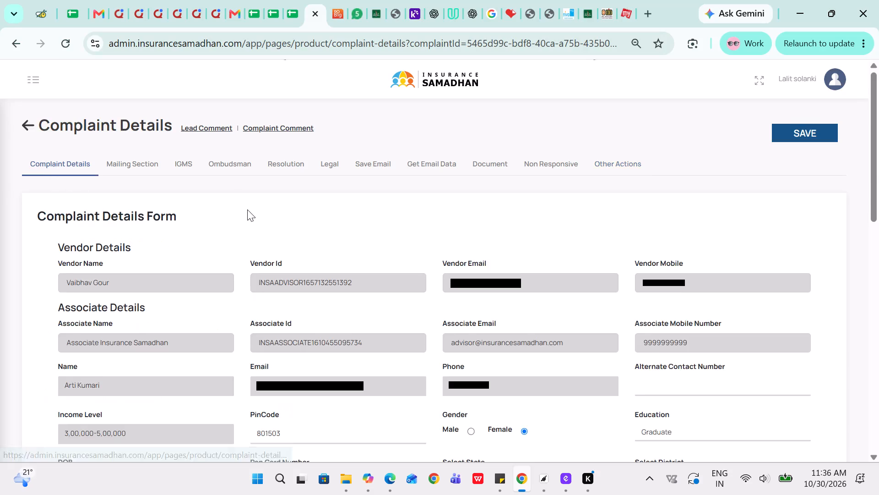
{"action": "scroll", "coordinate": [247, 209], "scroll_direction": "down", "scroll_amount": 4}
{"action": "scroll", "coordinate": [188, 225], "scroll_direction": "up", "scroll_amount": 6}
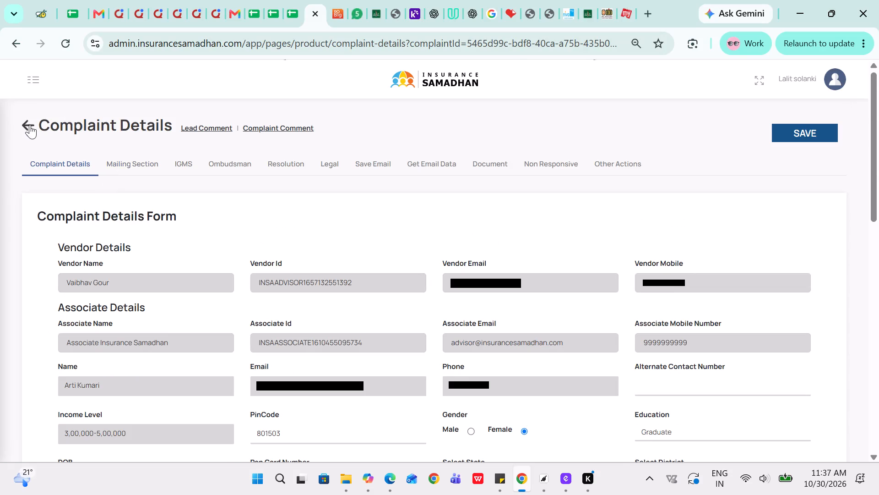
{"action": "left_click", "coordinate": [29, 124]}
{"action": "left_click", "coordinate": [280, 0]}
{"action": "left_click", "coordinate": [294, 0]}
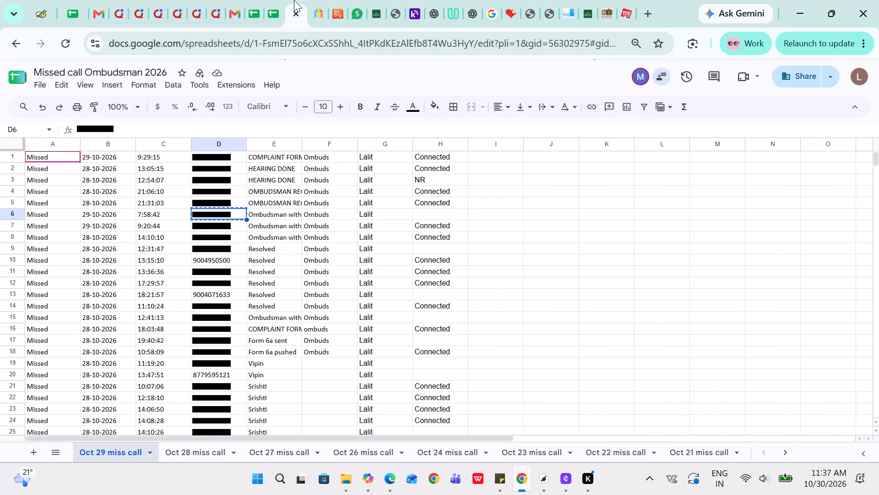
Copy the phone number from row 6 of the Oct 29 miss call sheet and search All Complaints for it.
{"action": "key", "text": "ctrl+c"}
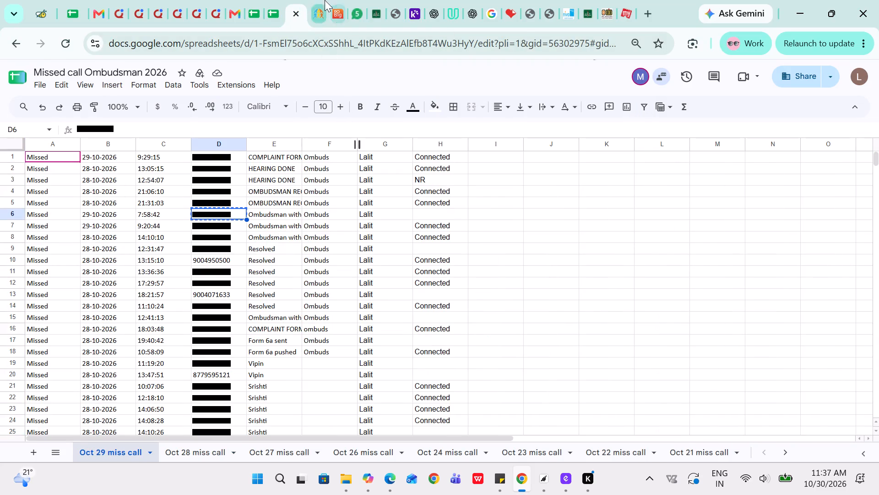
{"action": "left_click", "coordinate": [320, 0]}
{"action": "left_click_drag", "start_coordinate": [82, 194], "coordinate": [0, 227]}
{"action": "key", "text": "ctrl+v"}
{"action": "left_click", "coordinate": [187, 192]}
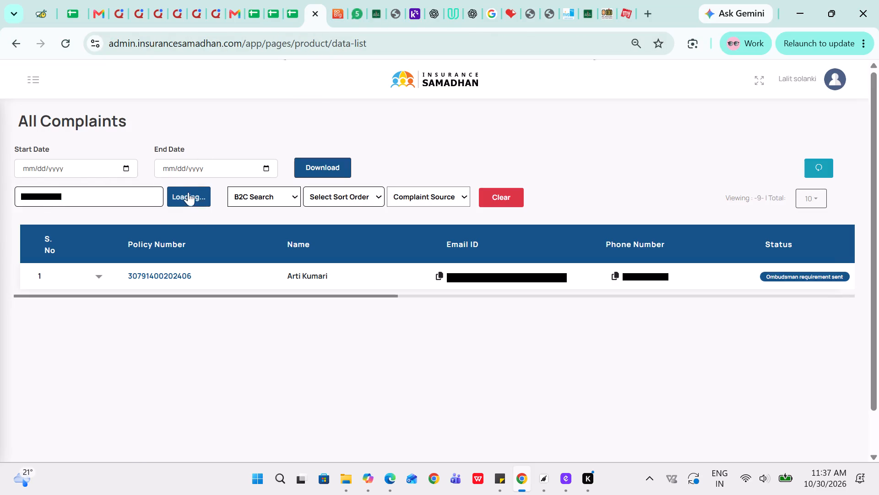
Expand the found complaint's actions, review its complaint communication log, and close the log.
{"action": "left_click", "coordinate": [602, 279]}
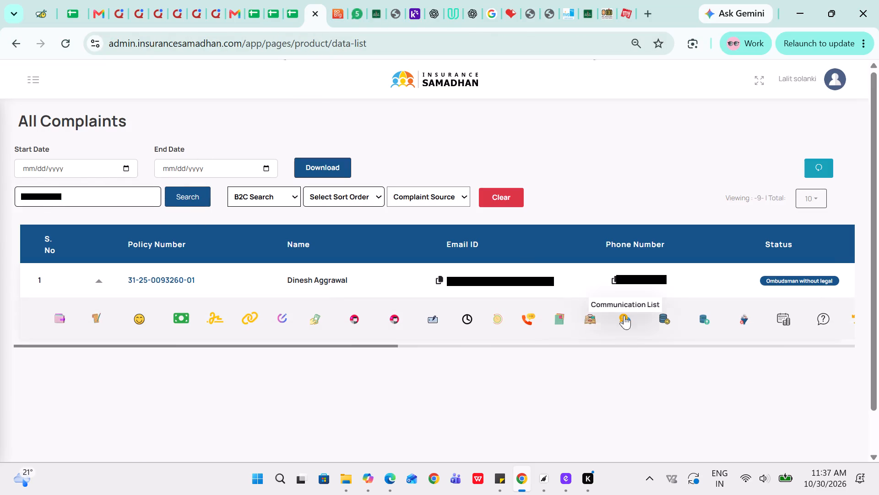
{"action": "left_click", "coordinate": [628, 321]}
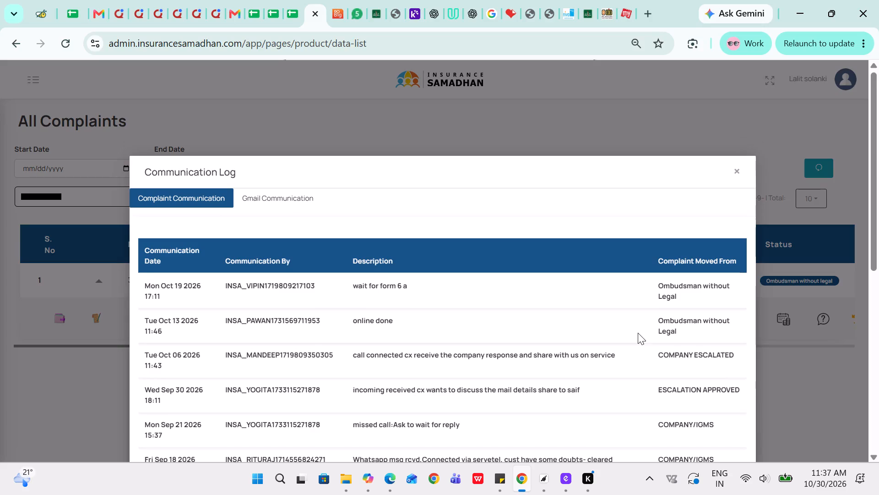
{"action": "left_click", "coordinate": [380, 131]}
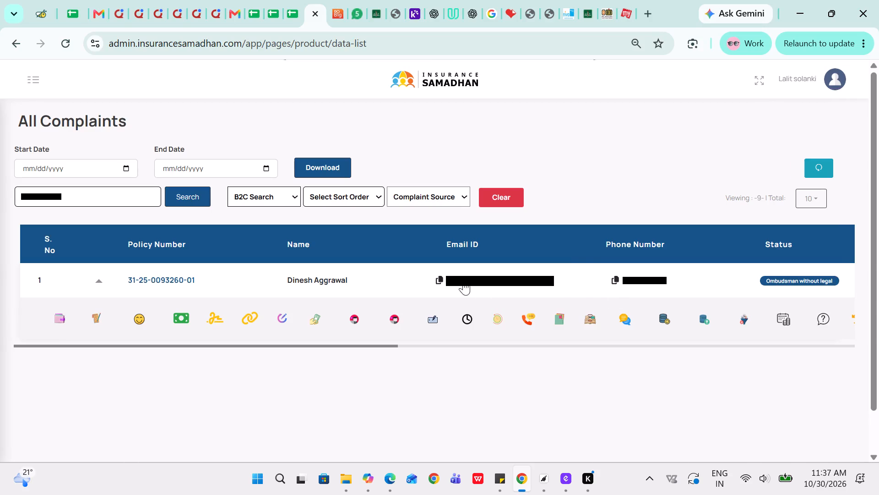
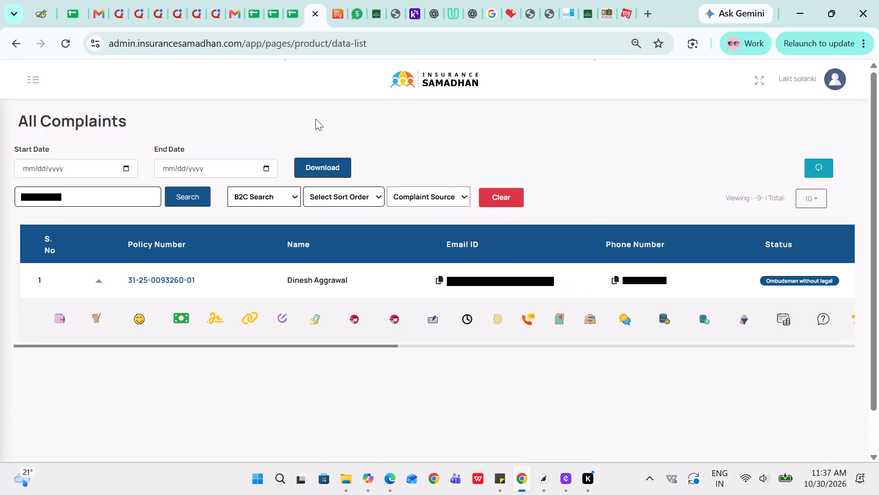
Copy the complainant's phone number from the Ombudsman without legal complaint and call it through the Smartflo dialer.
{"action": "left_click", "coordinate": [615, 277]}
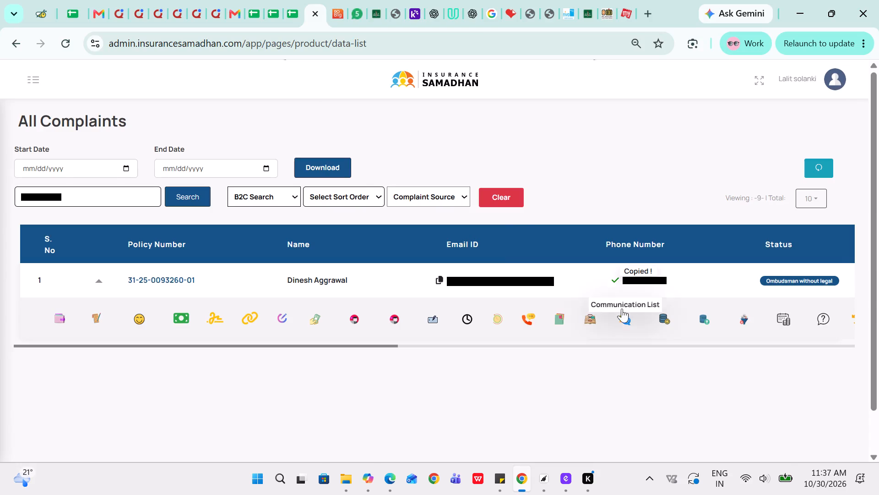
{"action": "left_click", "coordinate": [334, 0]}
{"action": "double_click", "coordinate": [389, 154]}
{"action": "key", "text": "ctrl+v"}
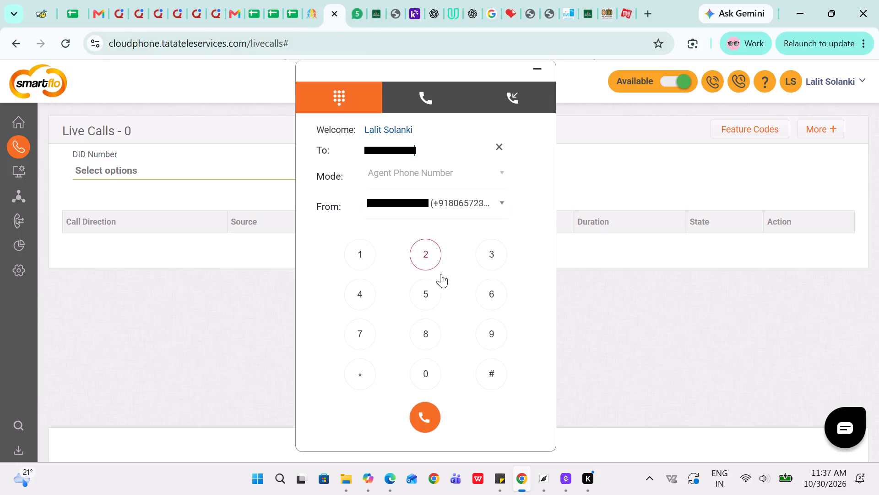
{"action": "left_click", "coordinate": [423, 425]}
Return to the Oct 29 miss call sheet of Missed call Ombudsman 2026 and look through the missed-call rows.
{"action": "left_click", "coordinate": [324, 0]}
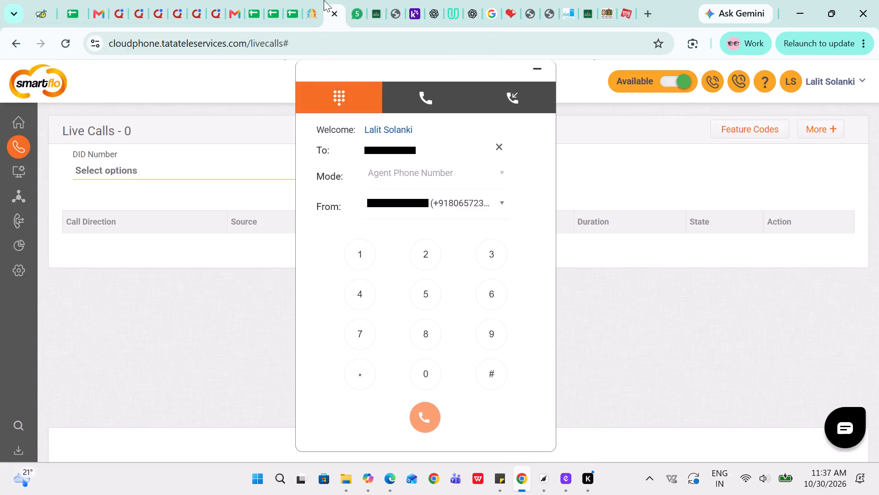
{"action": "left_click", "coordinate": [316, 0]}
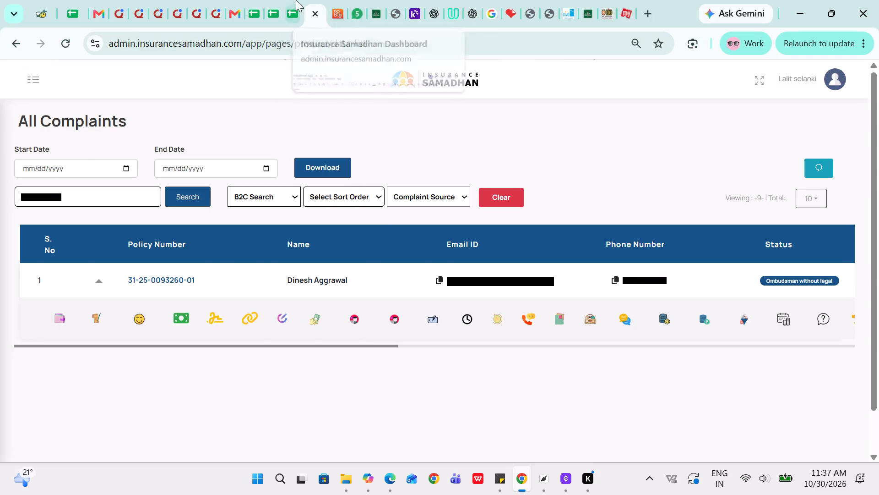
{"action": "left_click", "coordinate": [296, 0]}
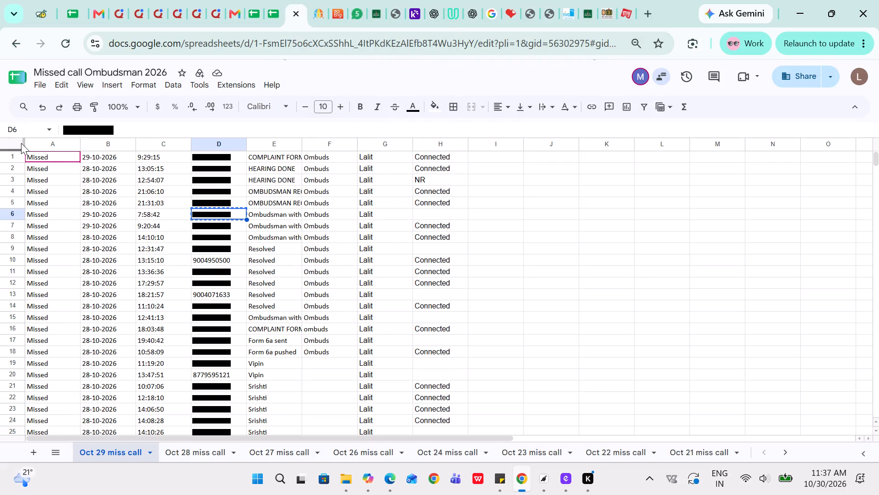
{"action": "scroll", "coordinate": [123, 226], "scroll_direction": "down", "scroll_amount": 4}
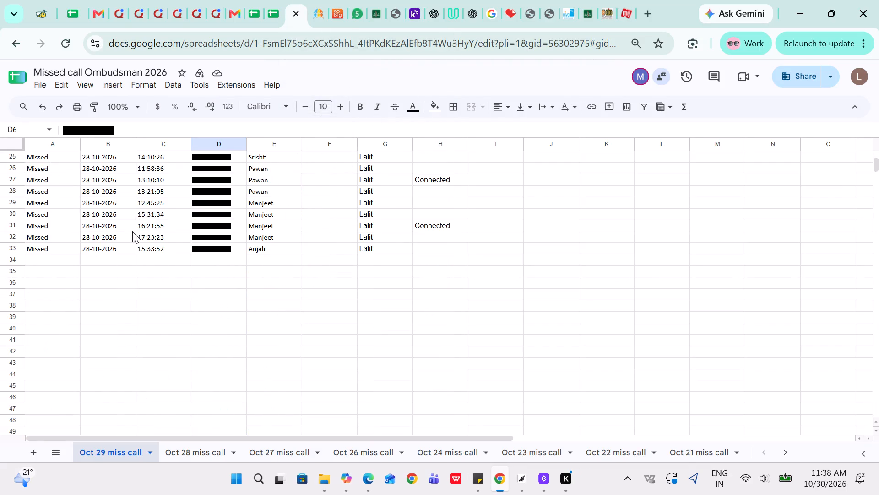